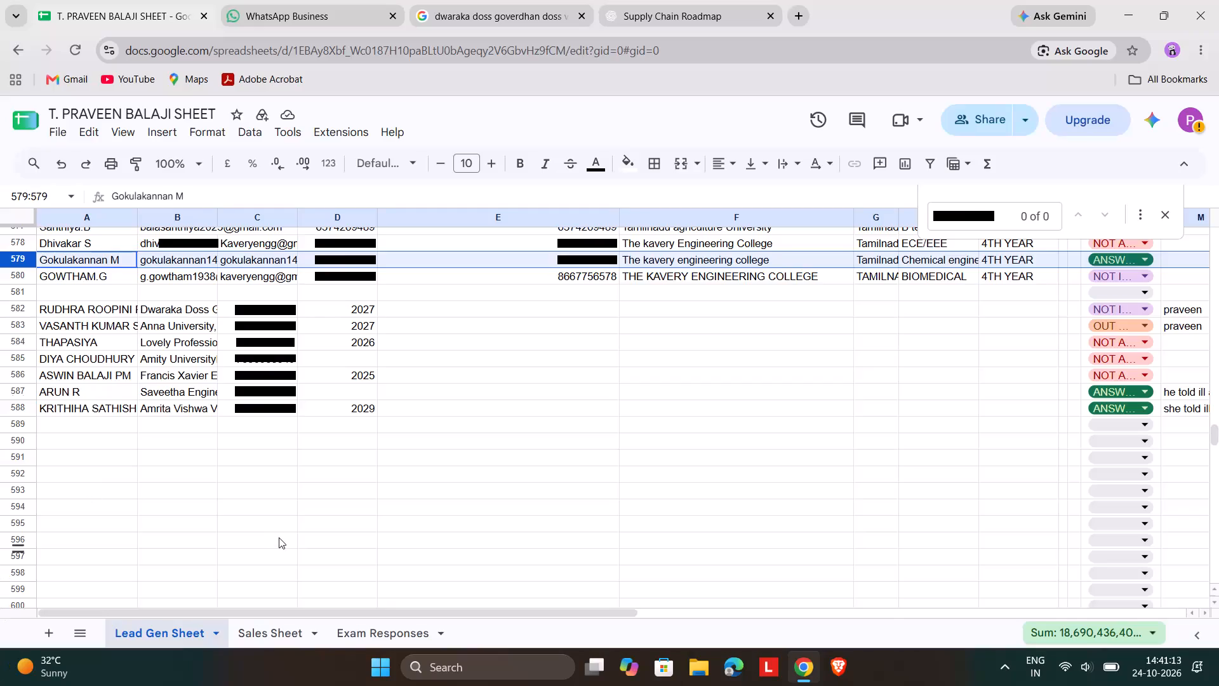
Review the last filled lead rows in the Lead Gen Sheet, around rows 577 to 588, with their call statuses and remarks.
scroll(279, 537, "right", 3)
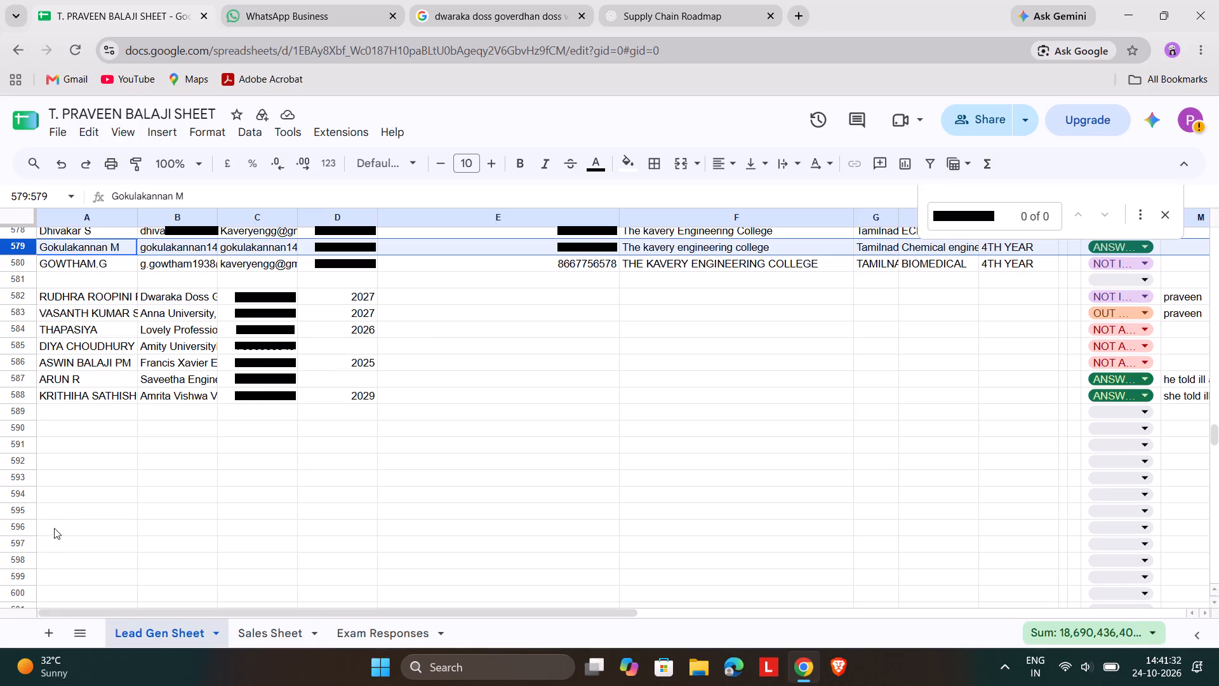
scroll(397, 369, "down", 1)
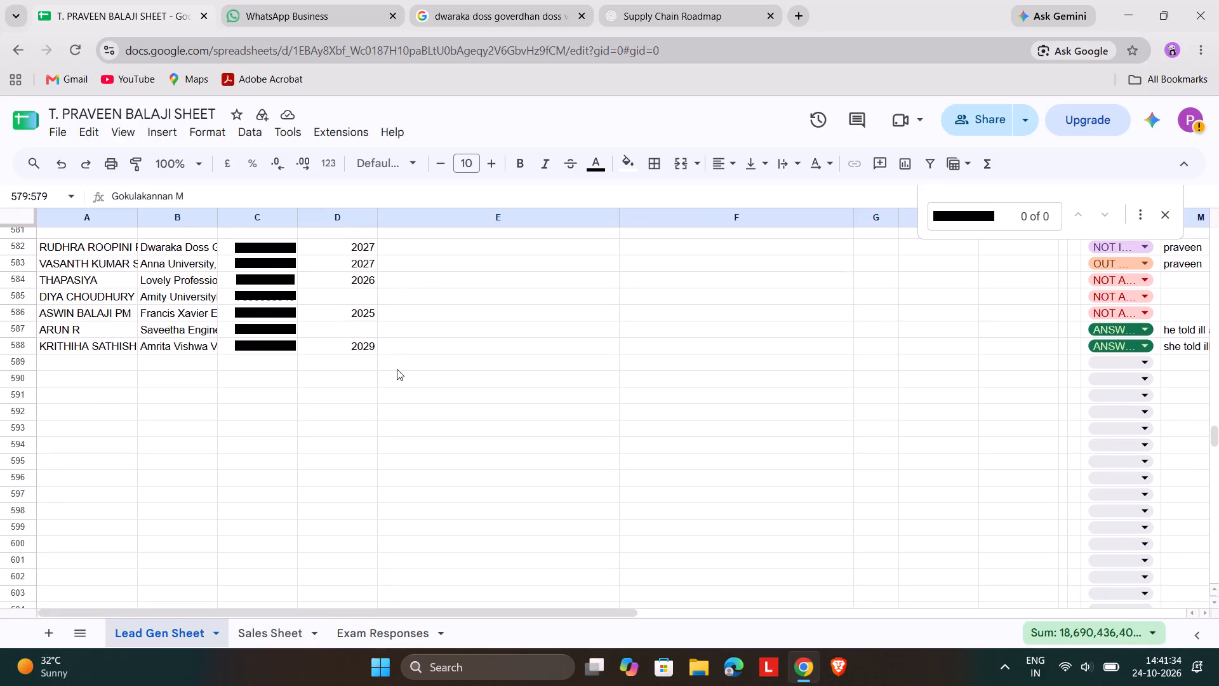
scroll(397, 369, "down", 1)
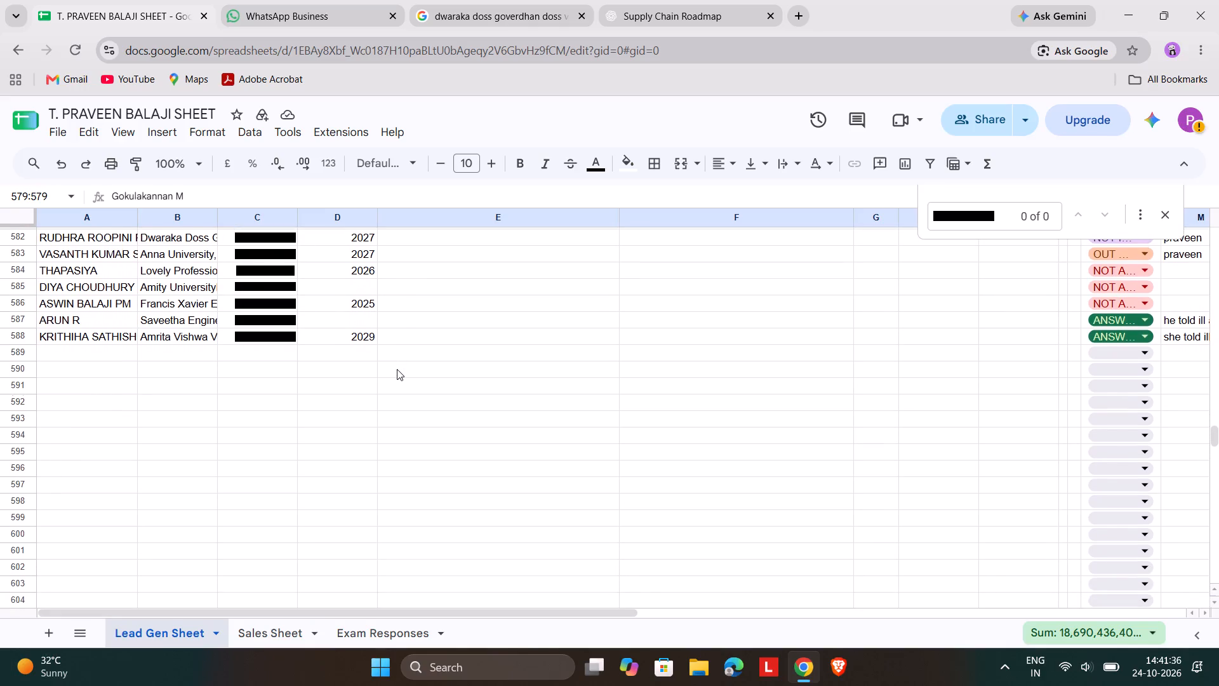
scroll(397, 369, "down", 1)
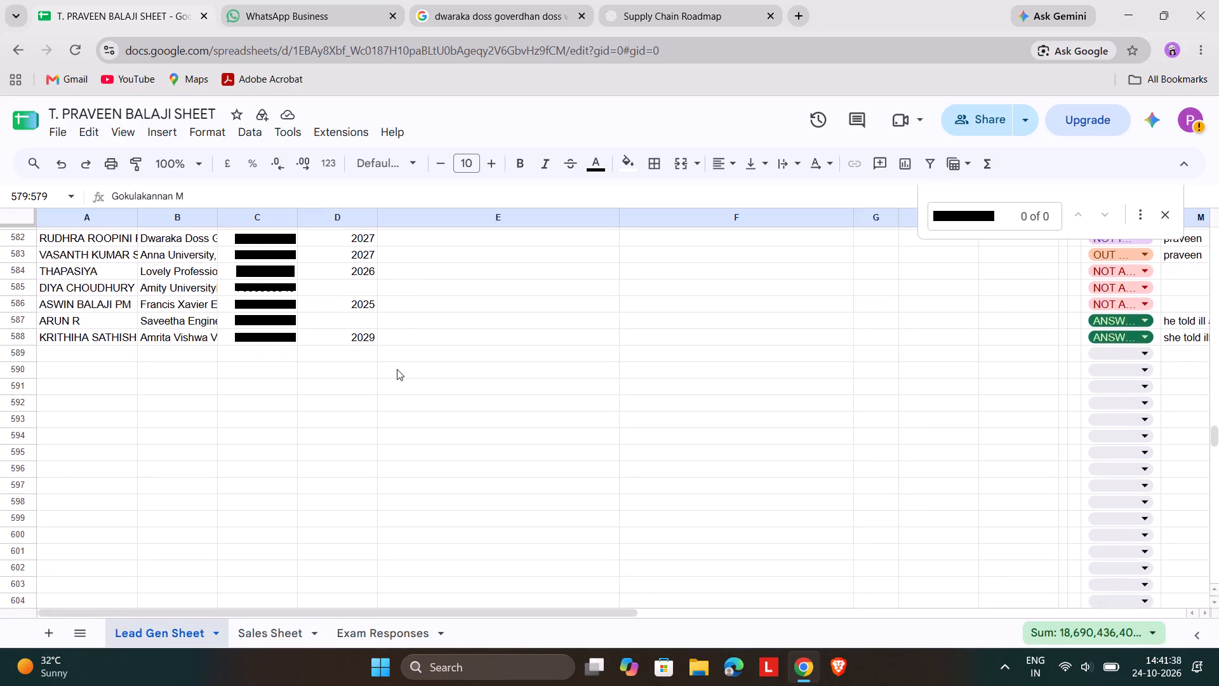
scroll(397, 369, "down", 2)
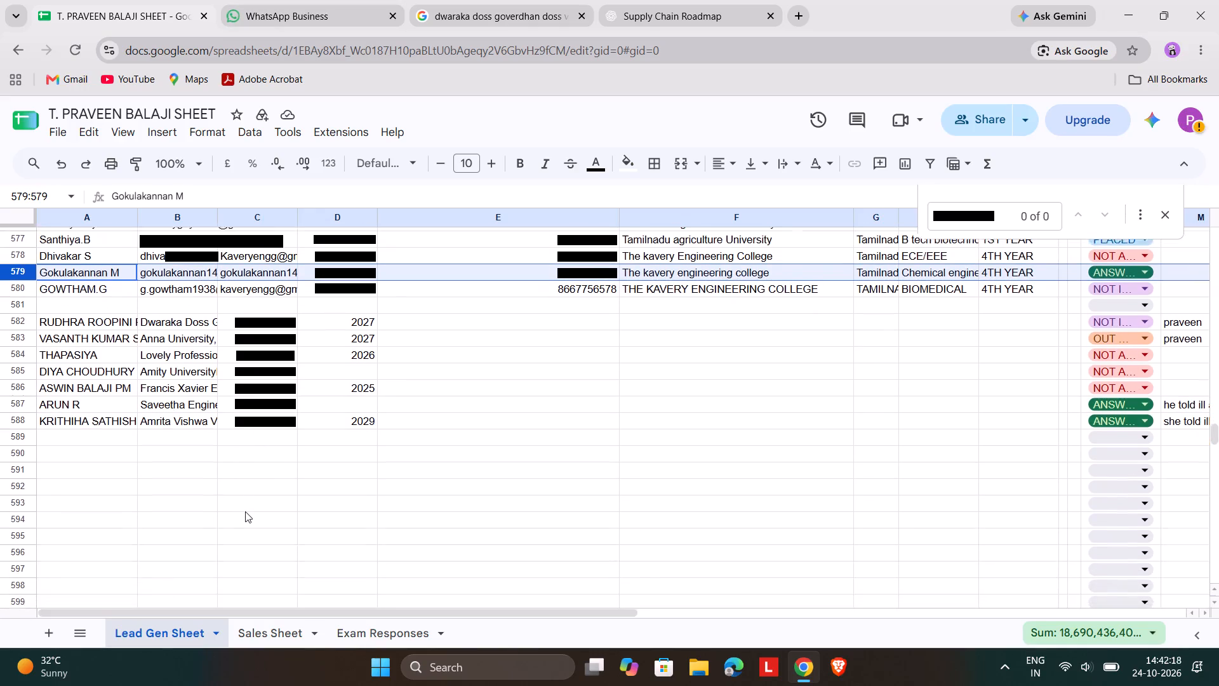
scroll(245, 511, "down", 1)
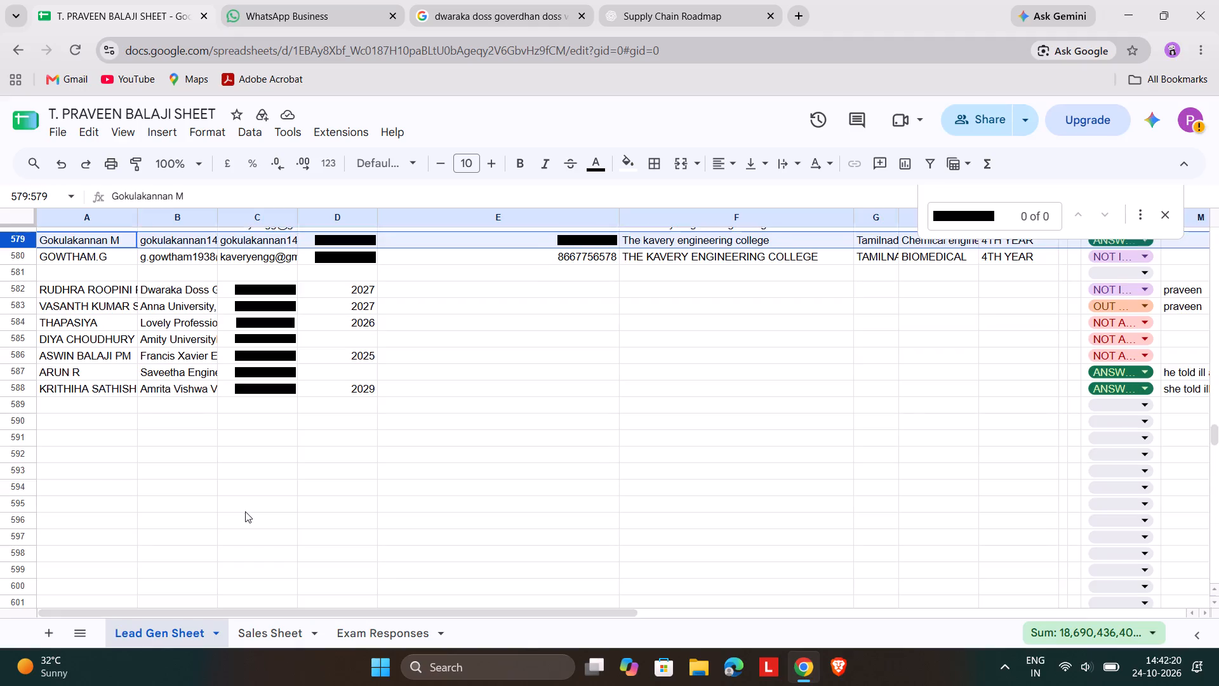
scroll(245, 511, "down", 2)
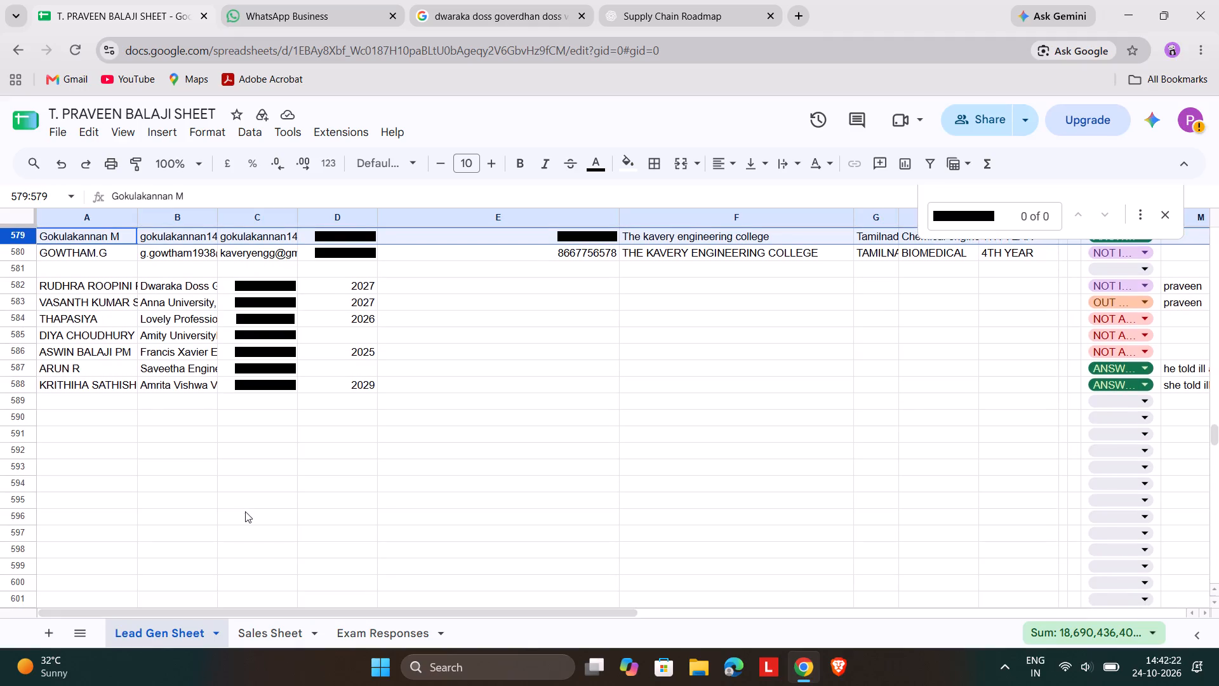
scroll(245, 511, "down", 2)
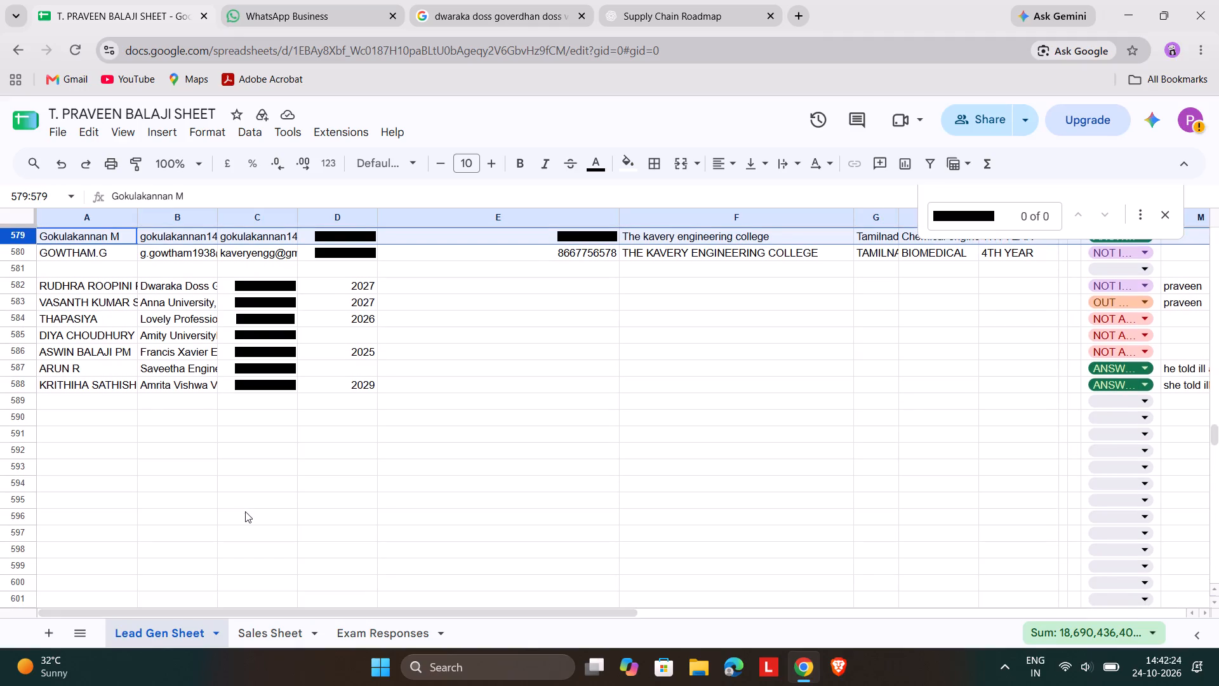
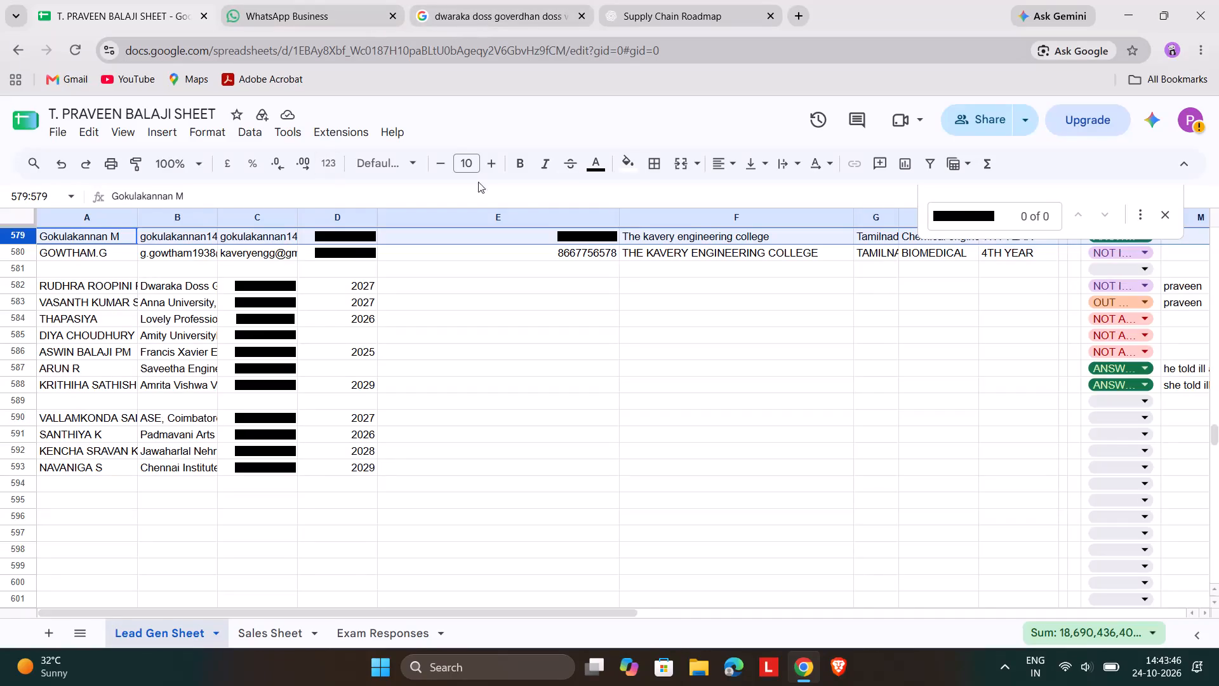
Inspect the lead entries in rows 592 and 587 of the Lead Gen Sheet, including row 587's call status and remark.
left_click(268, 450)
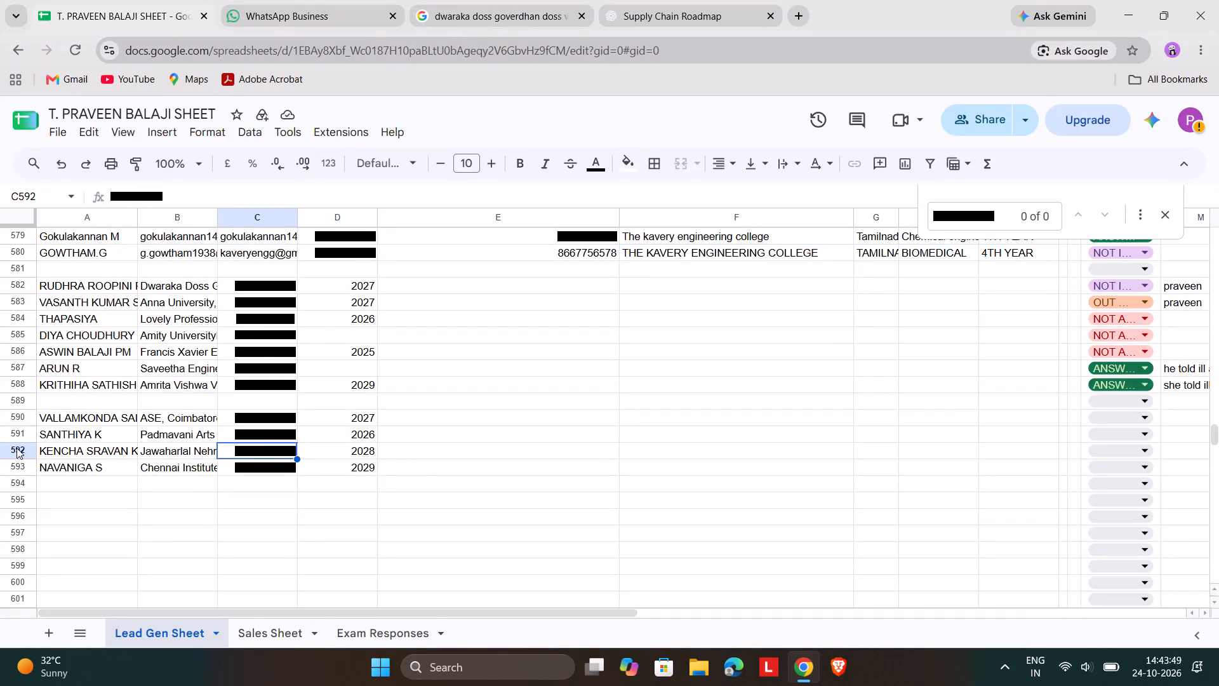
left_click(17, 448)
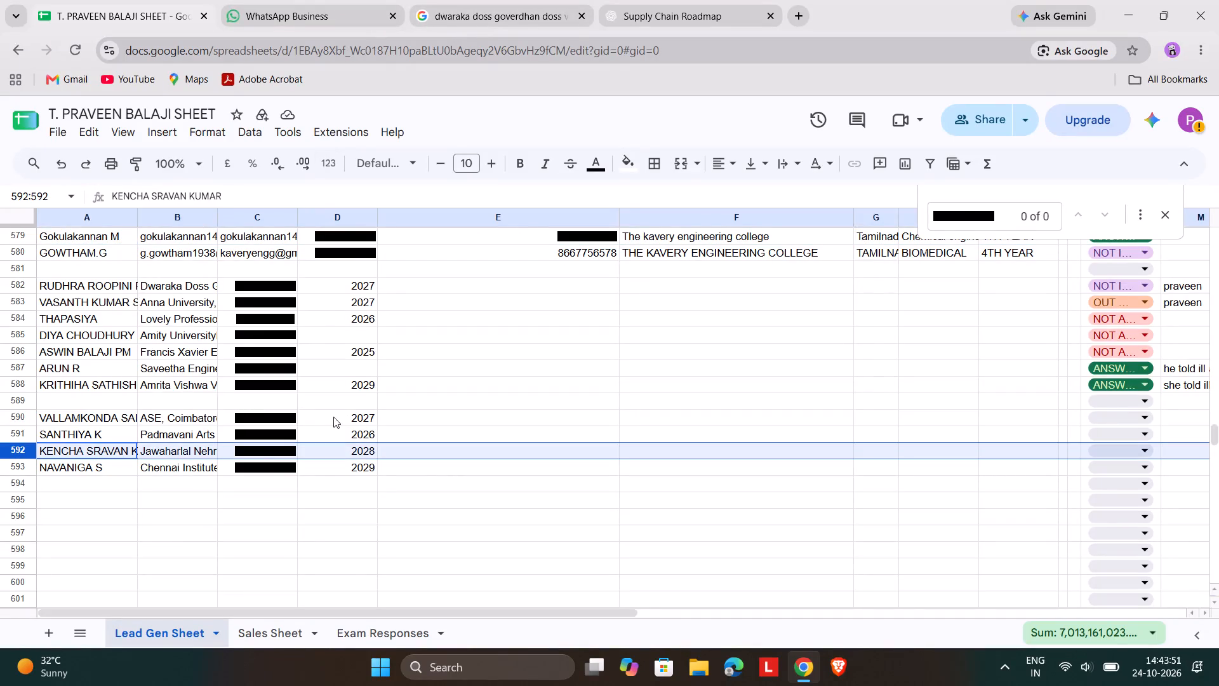
scroll(333, 417, "up", 1)
left_click(17, 382)
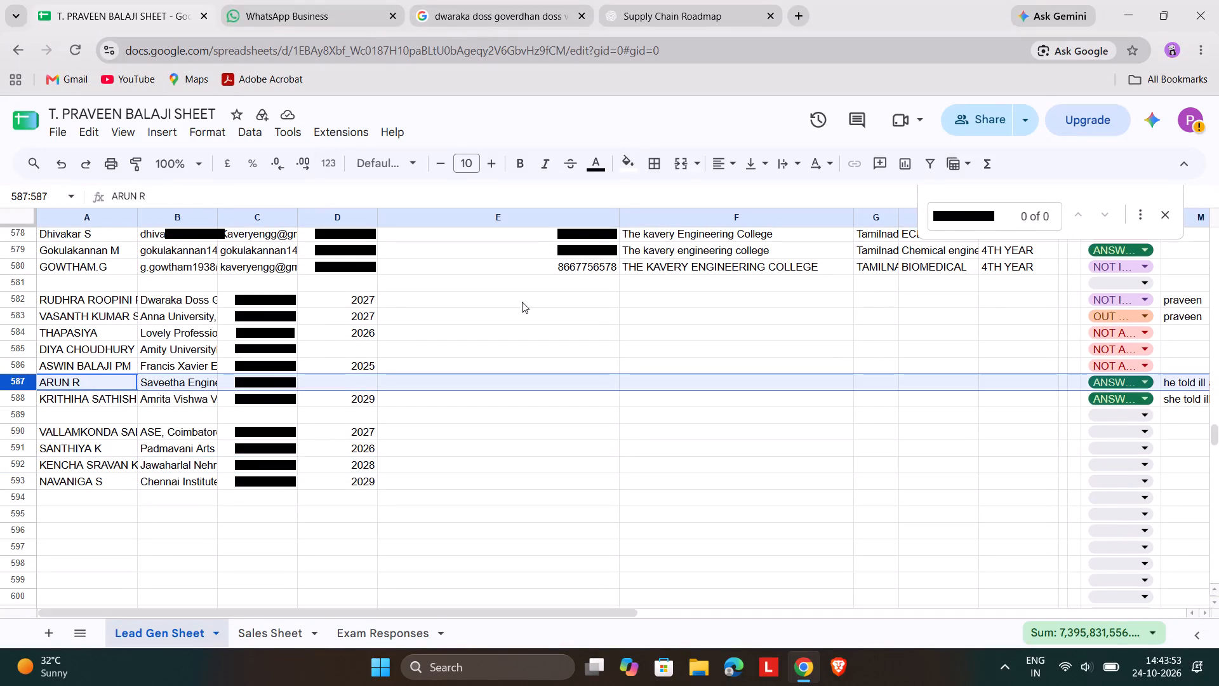
scroll(1117, 361, "right", 2)
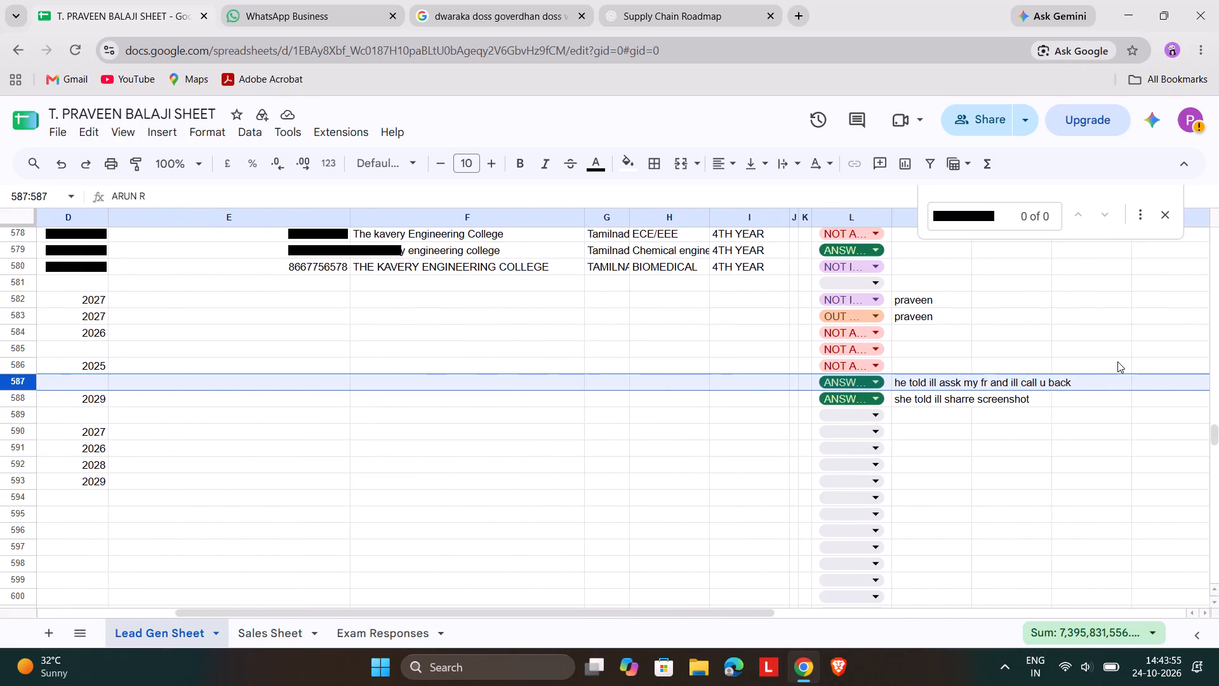
scroll(1117, 361, "right", 2)
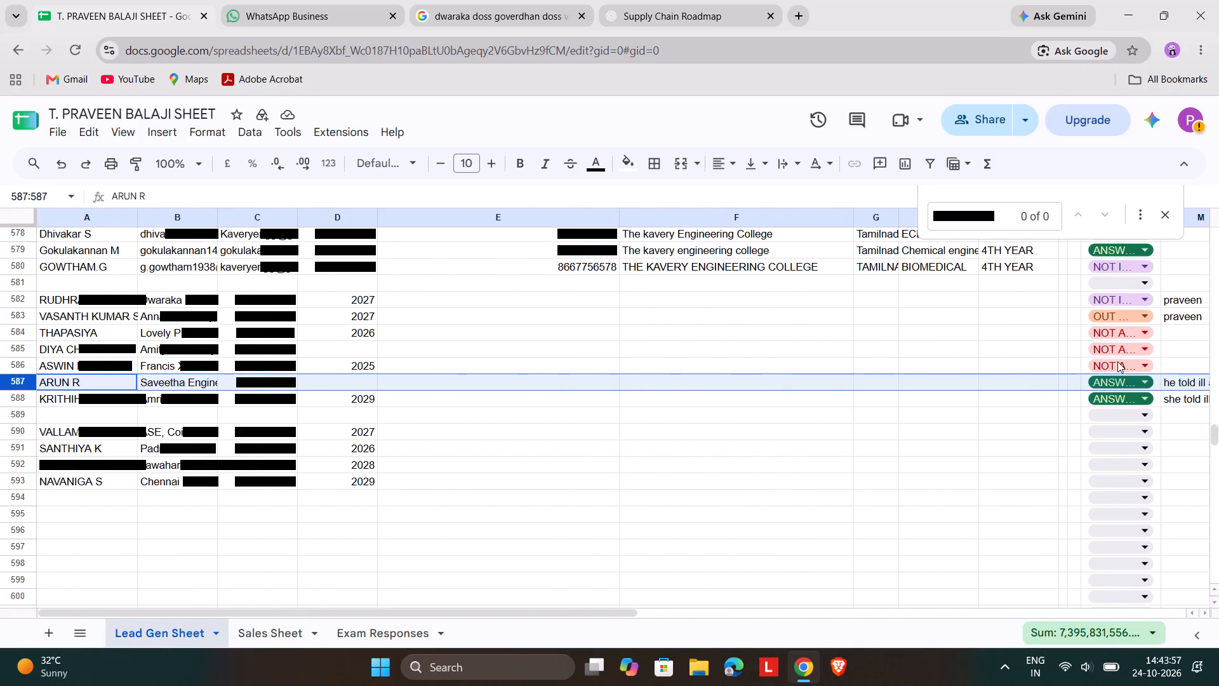
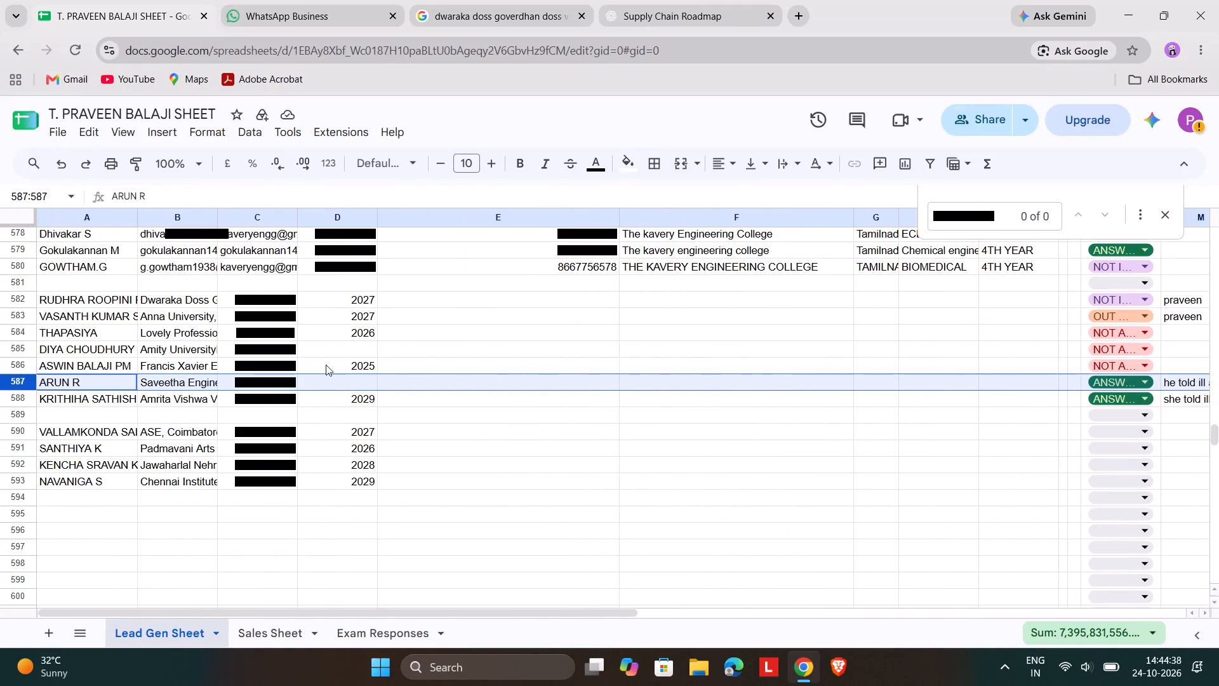
Select row 588 of the Lead Gen Sheet to review that student's lead entry.
left_click(25, 398)
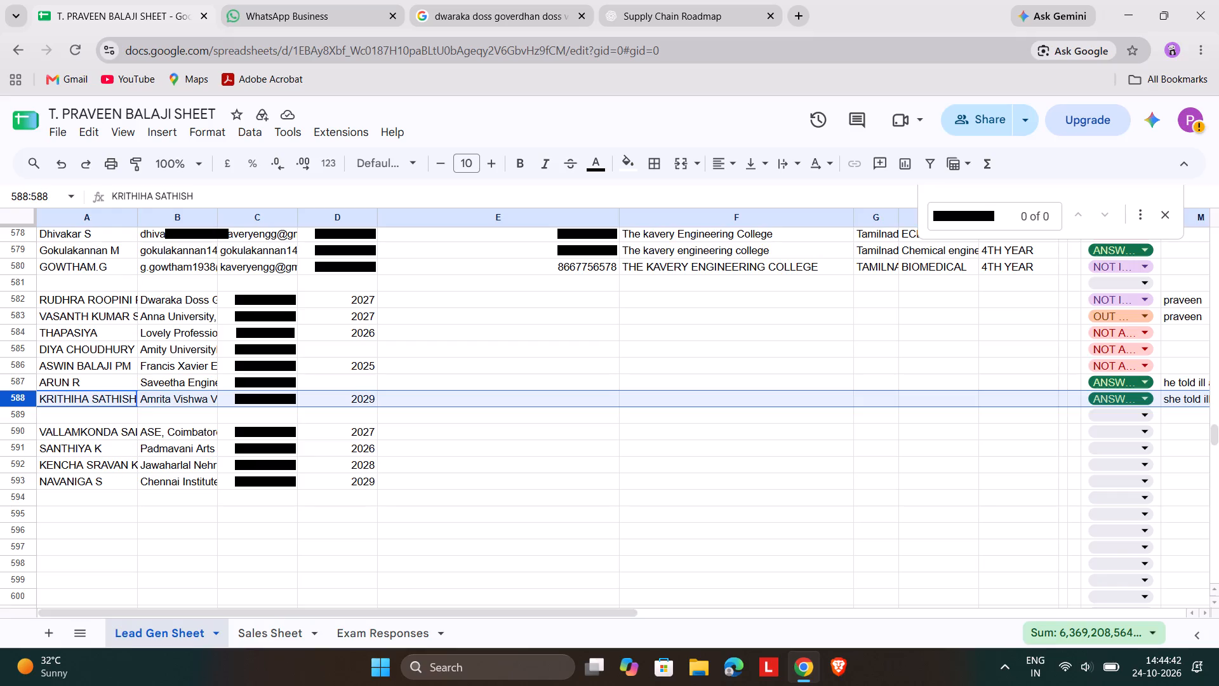
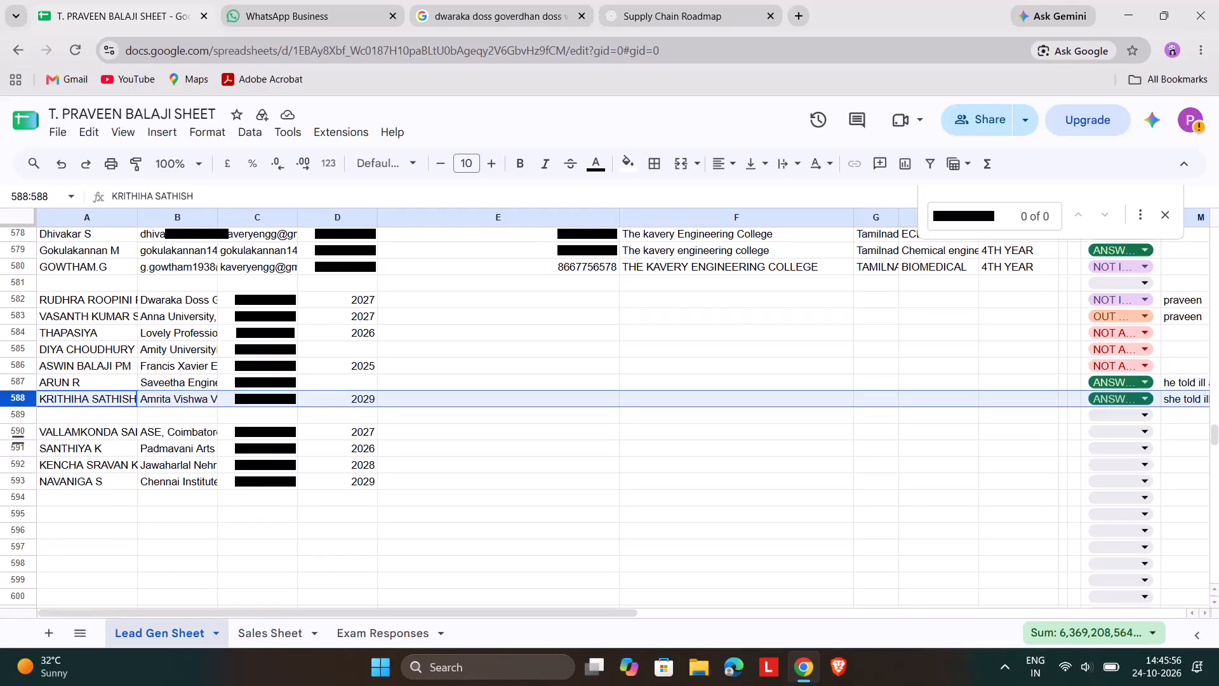
Select row 590 of the Lead Gen Sheet to review the next student's lead entry.
left_click(17, 434)
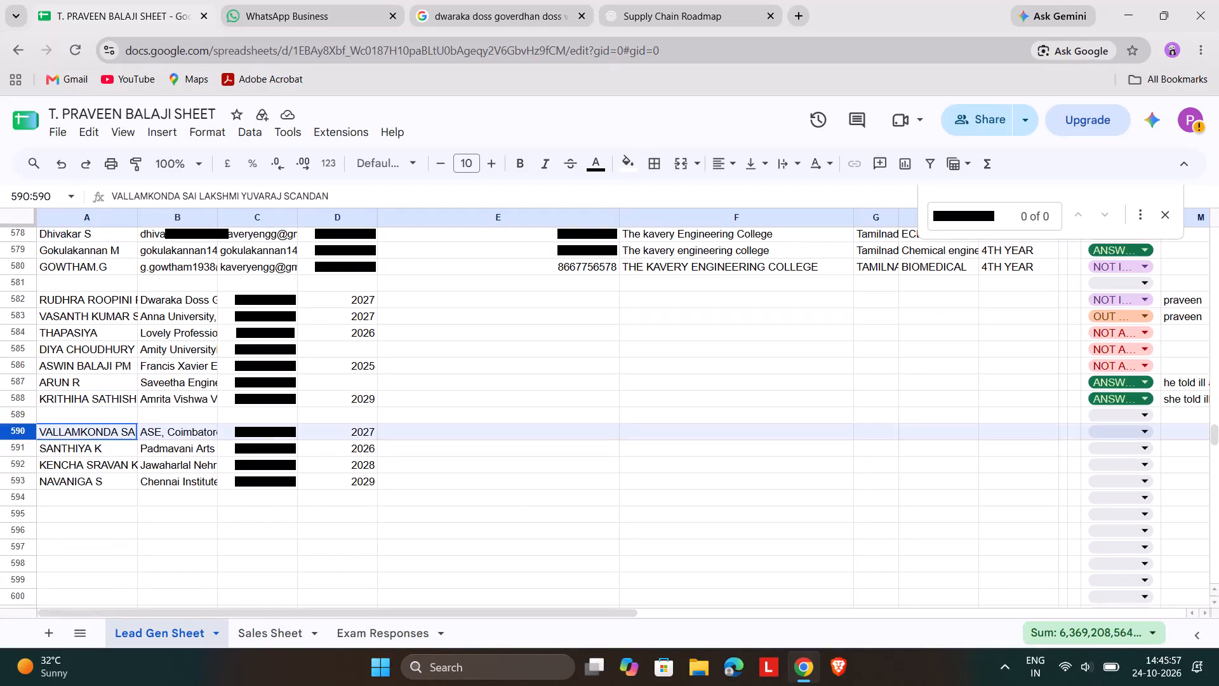
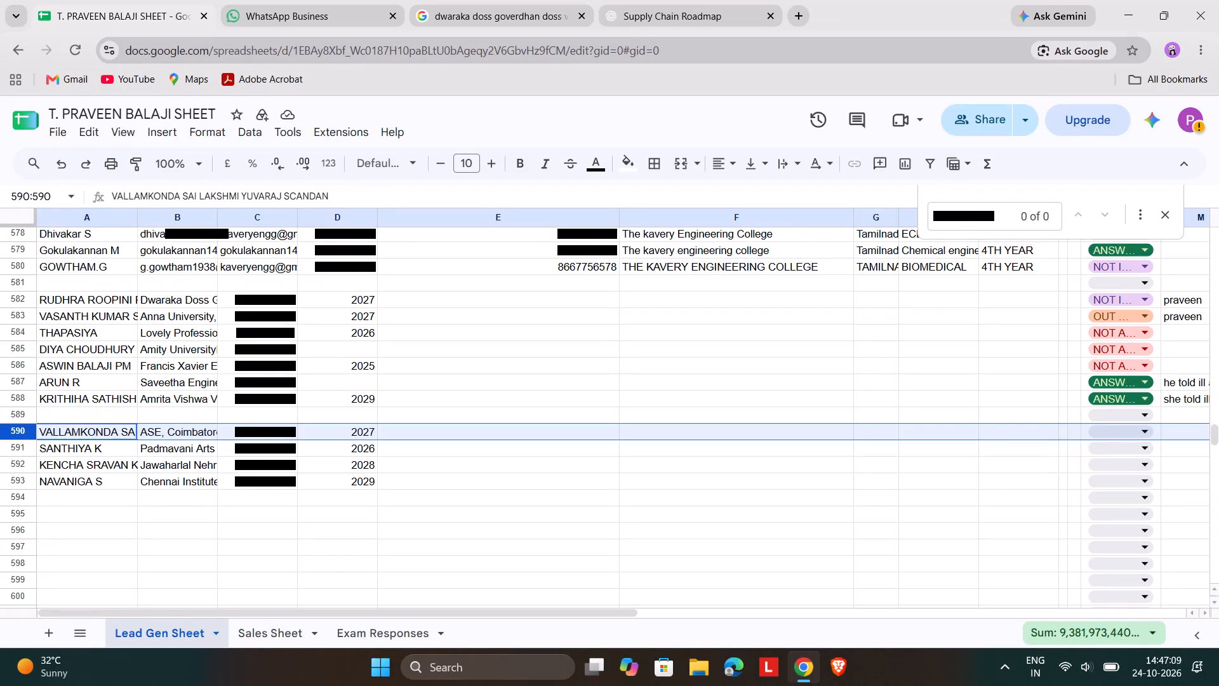
Check the college in row 590 of the Lead Gen Sheet and set that lead's call status to NOT ANSWRD.
left_click(196, 431)
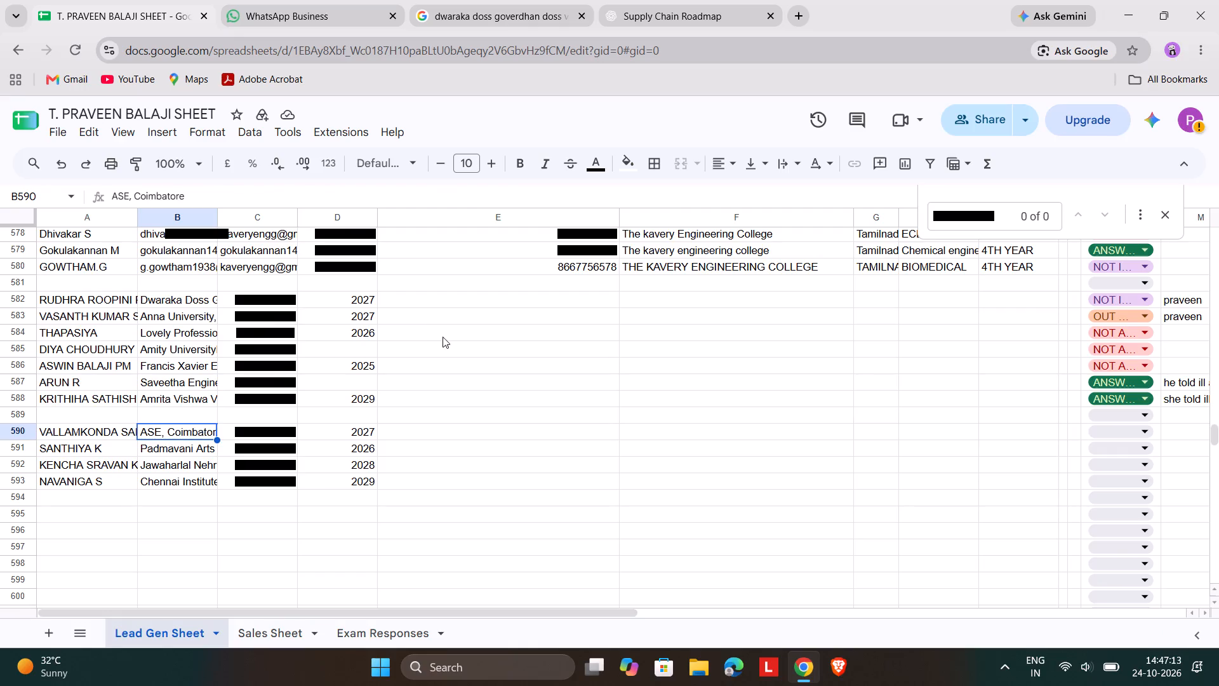
left_click(18, 431)
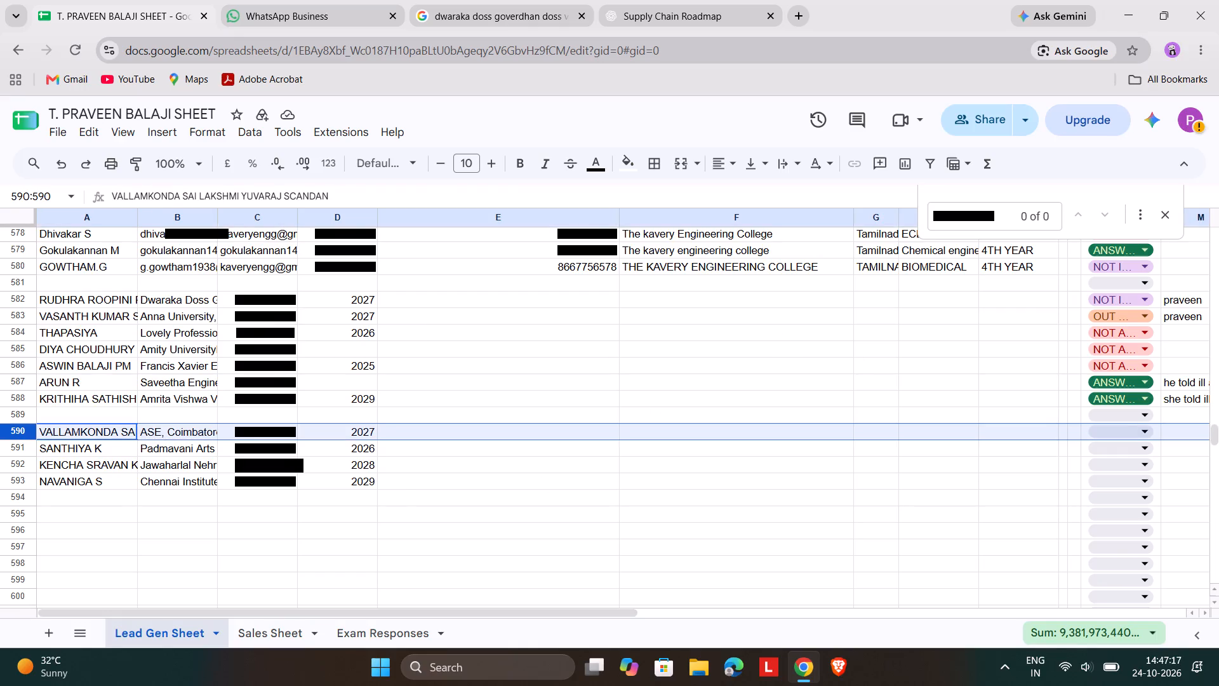
left_click(1143, 433)
left_click(1145, 479)
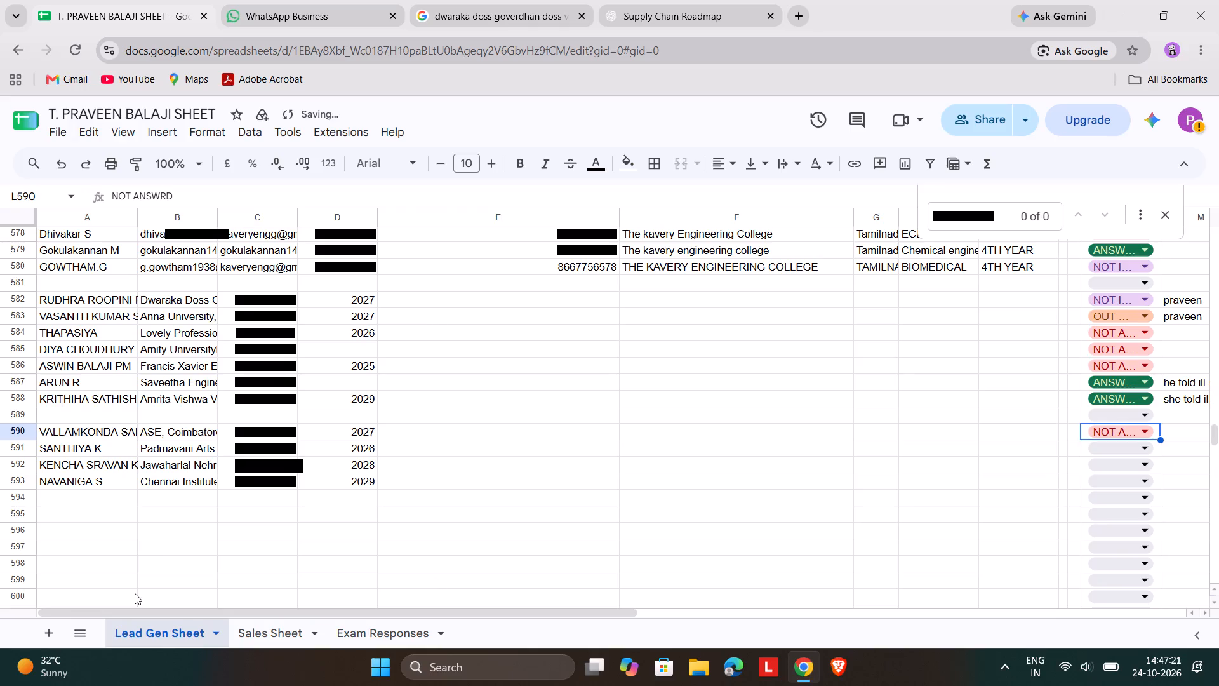
Check the college in row 591 and select the whole row to review the next student's lead entry.
left_click(168, 452)
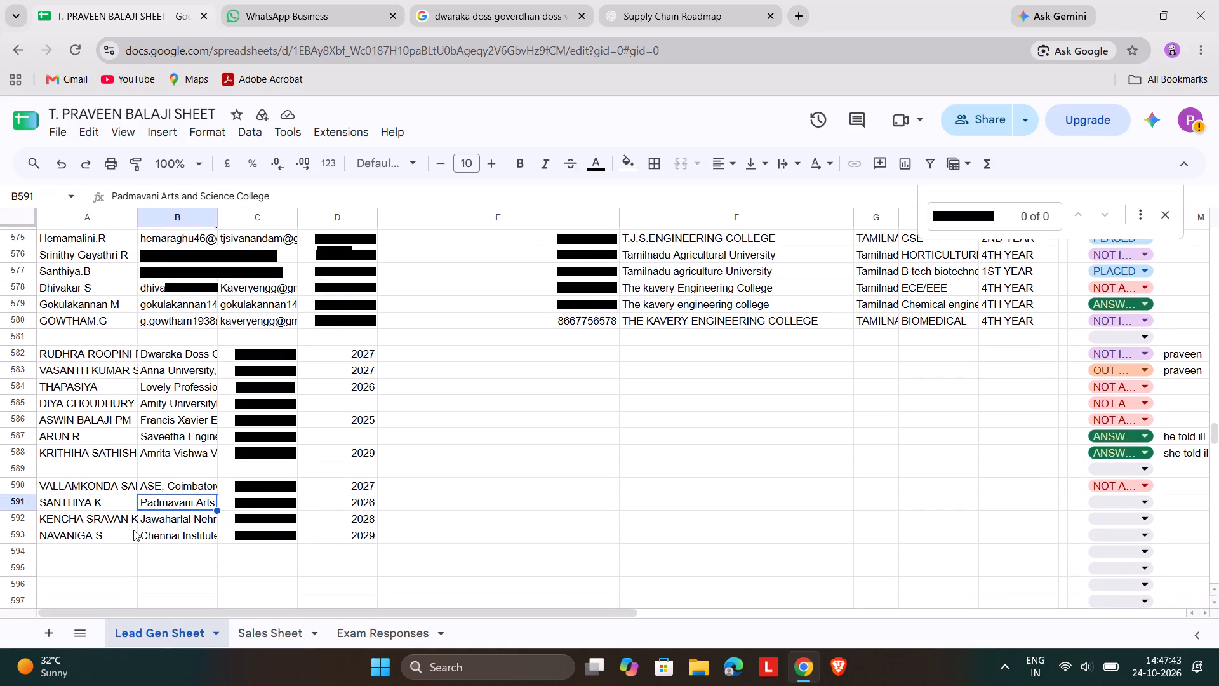
left_click(20, 504)
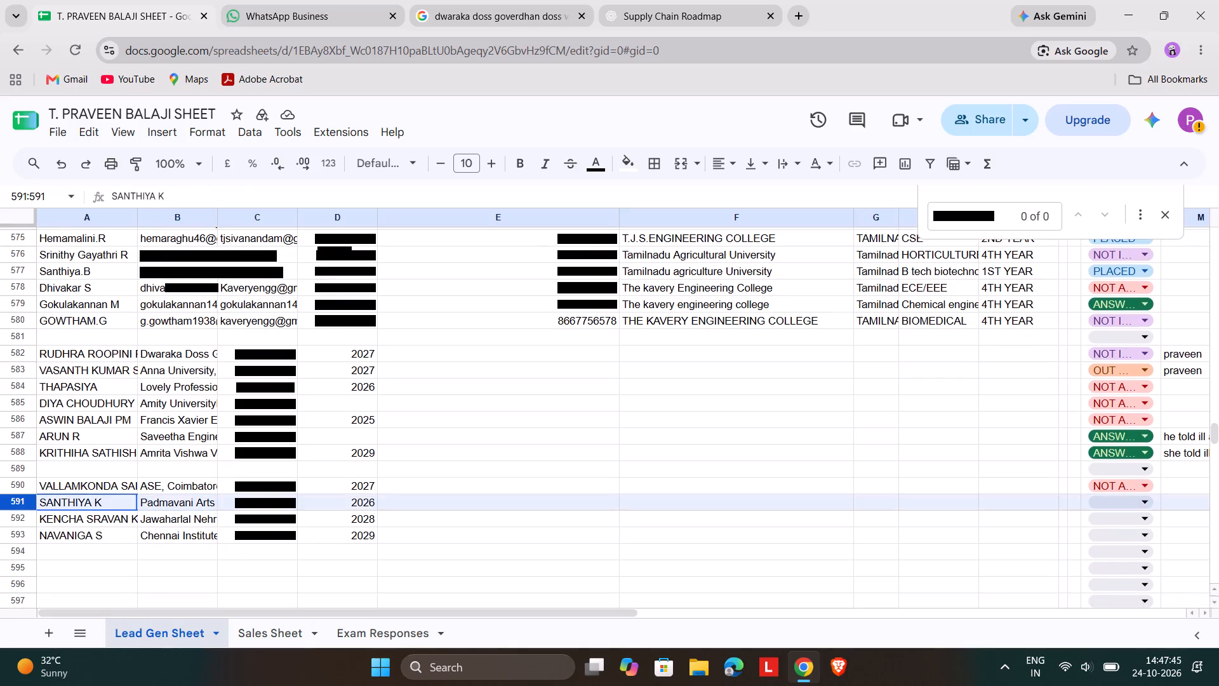
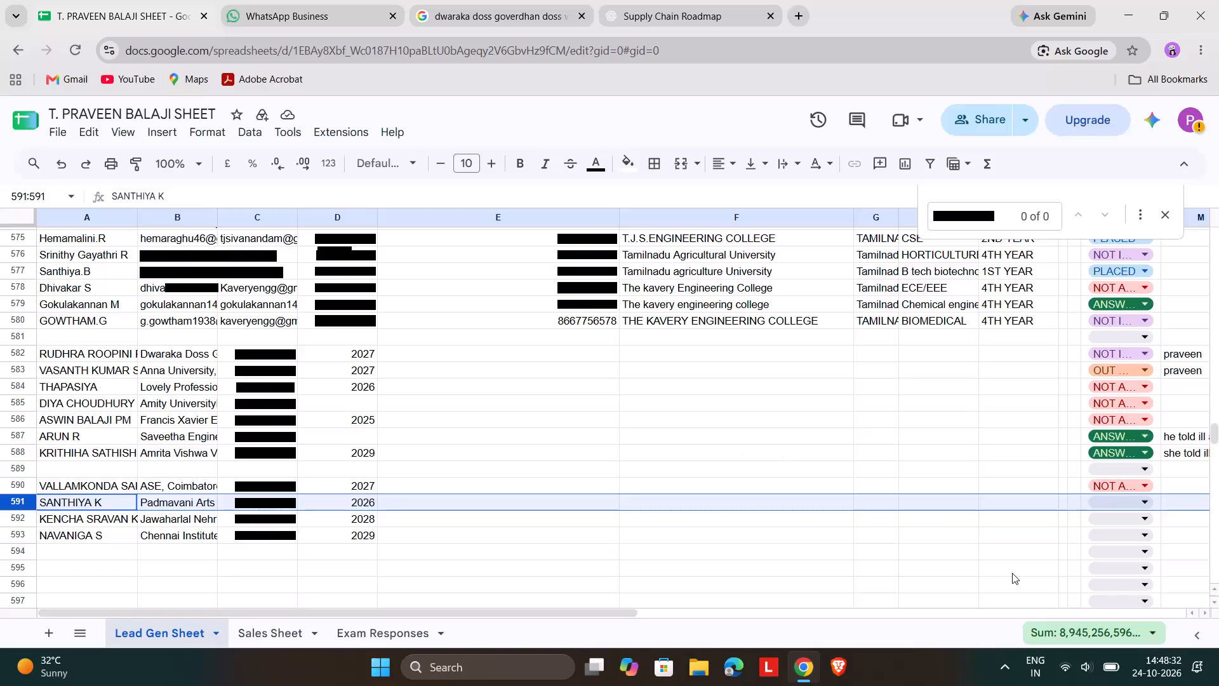
Set the call status of the lead in row 591 to NO INCOMING CALLS.
left_click(1129, 499)
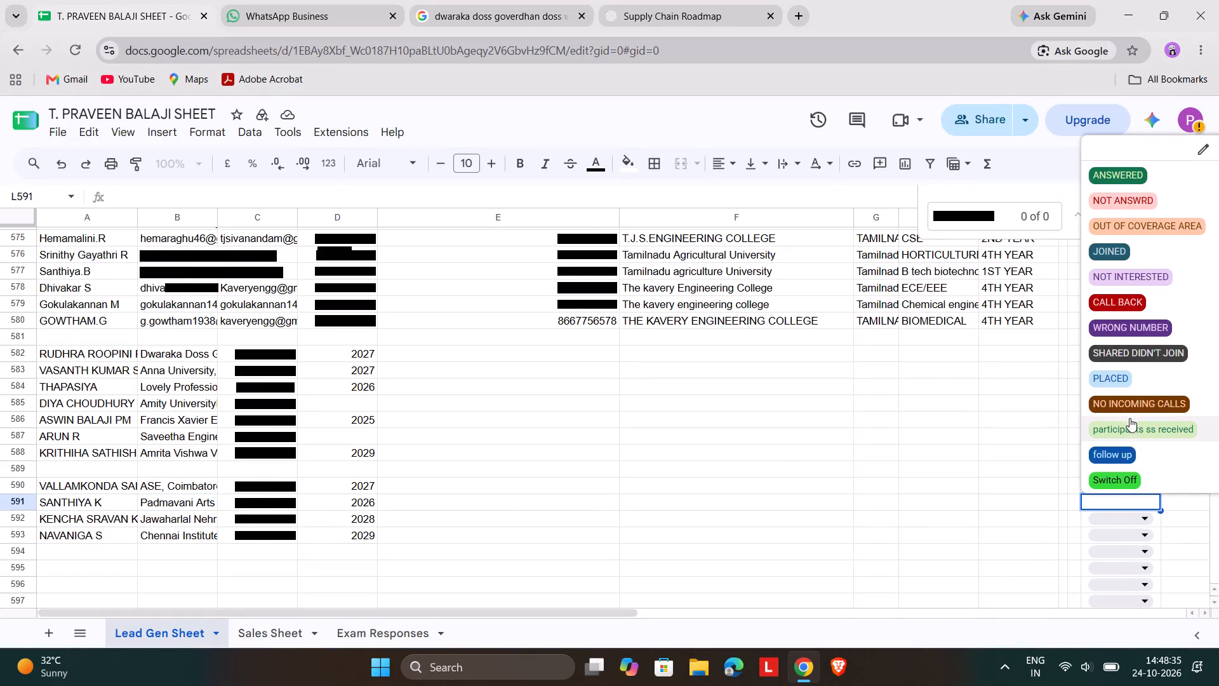
left_click(1128, 405)
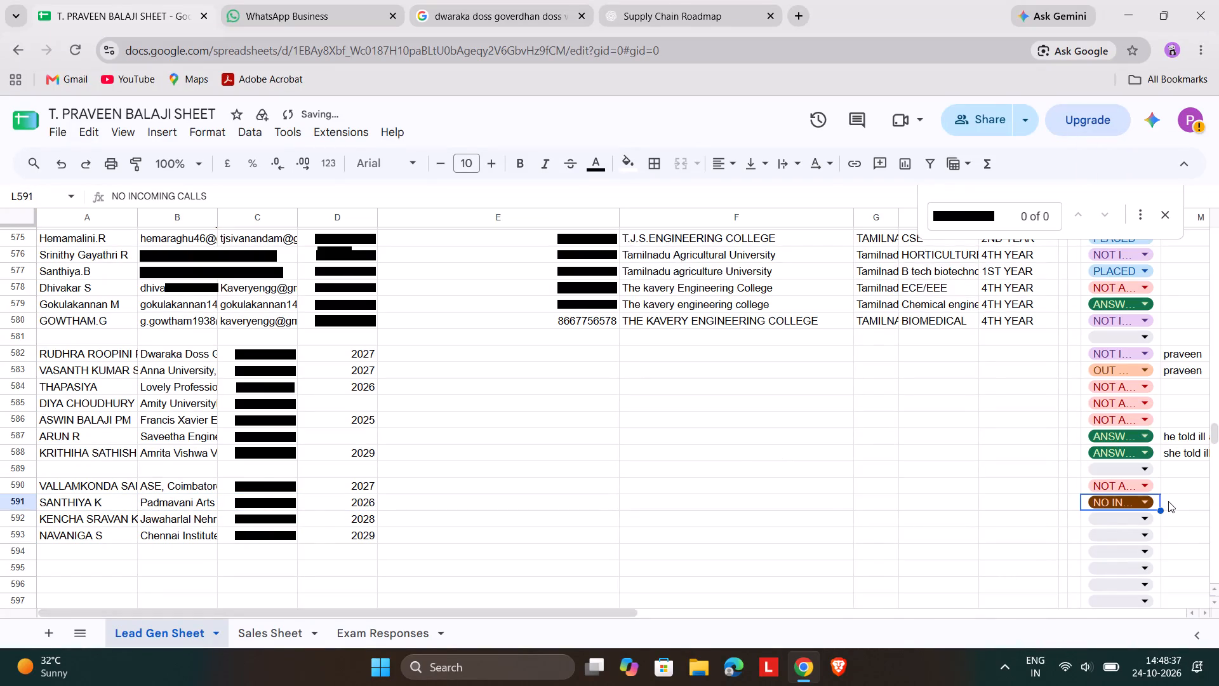
Enter the remark "its saying u r not allowed to call" beside the call status in row 591.
left_click(1168, 503)
type("is")
key("space")
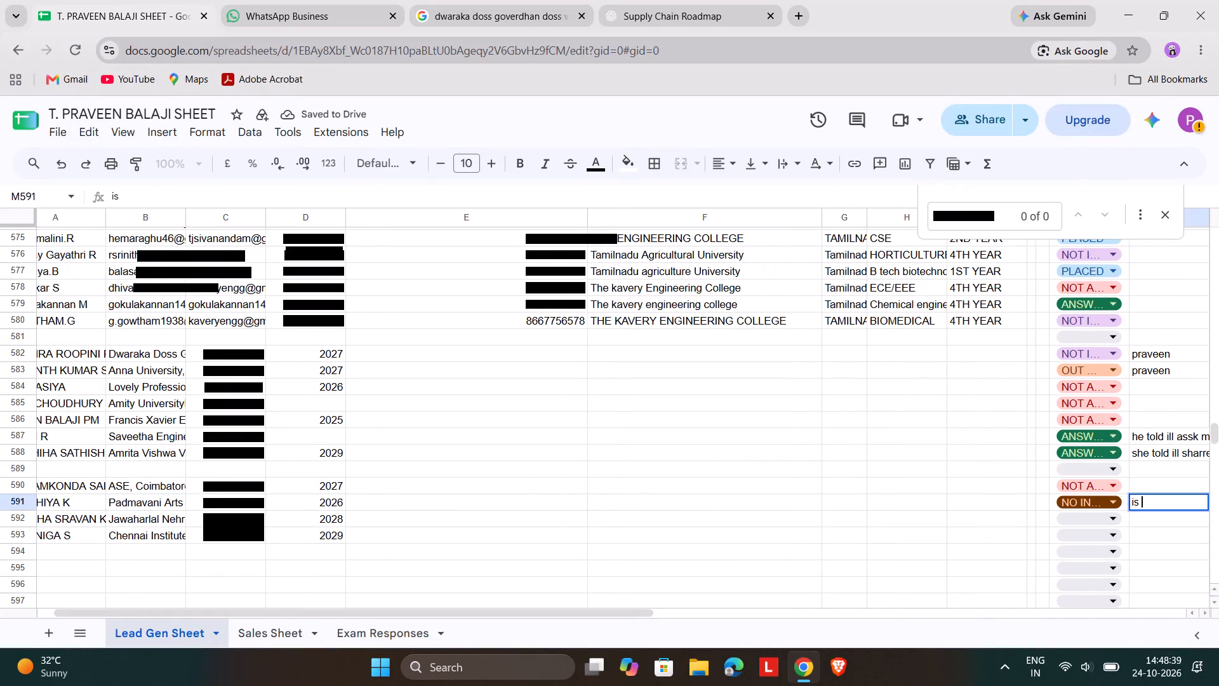
key("BackSpace")
key("BackSpace")
type("ts say")
type("ing")
key("space")
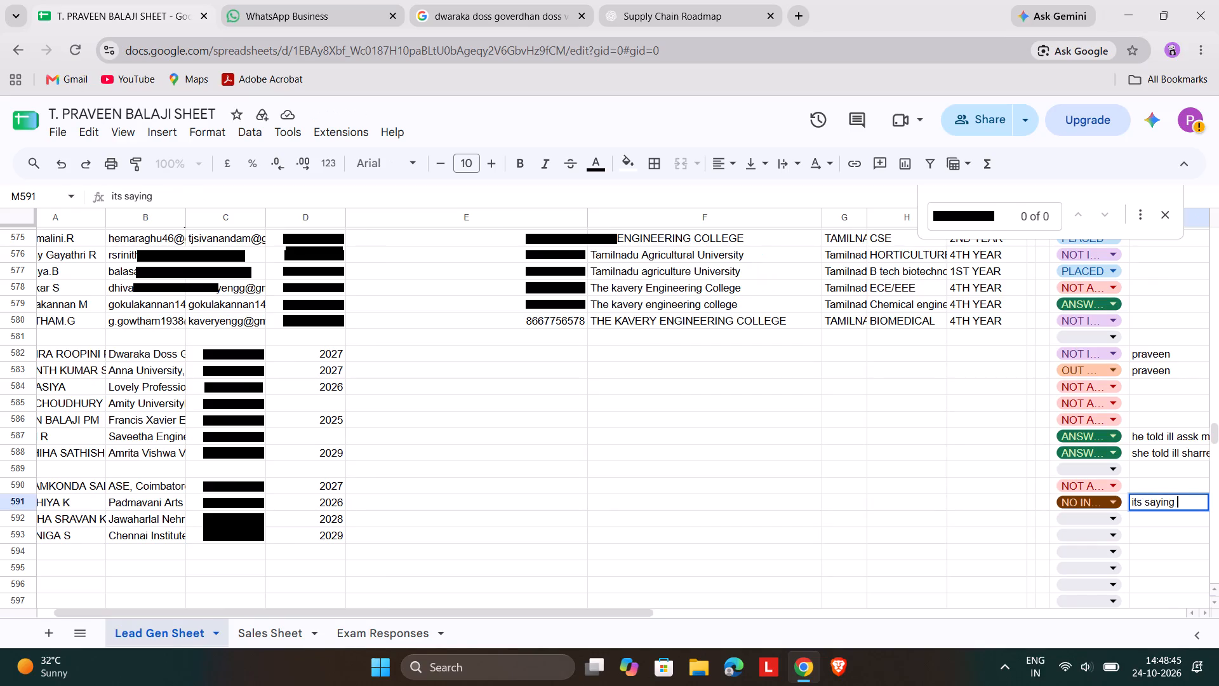
type("u r not allowed to")
key("space")
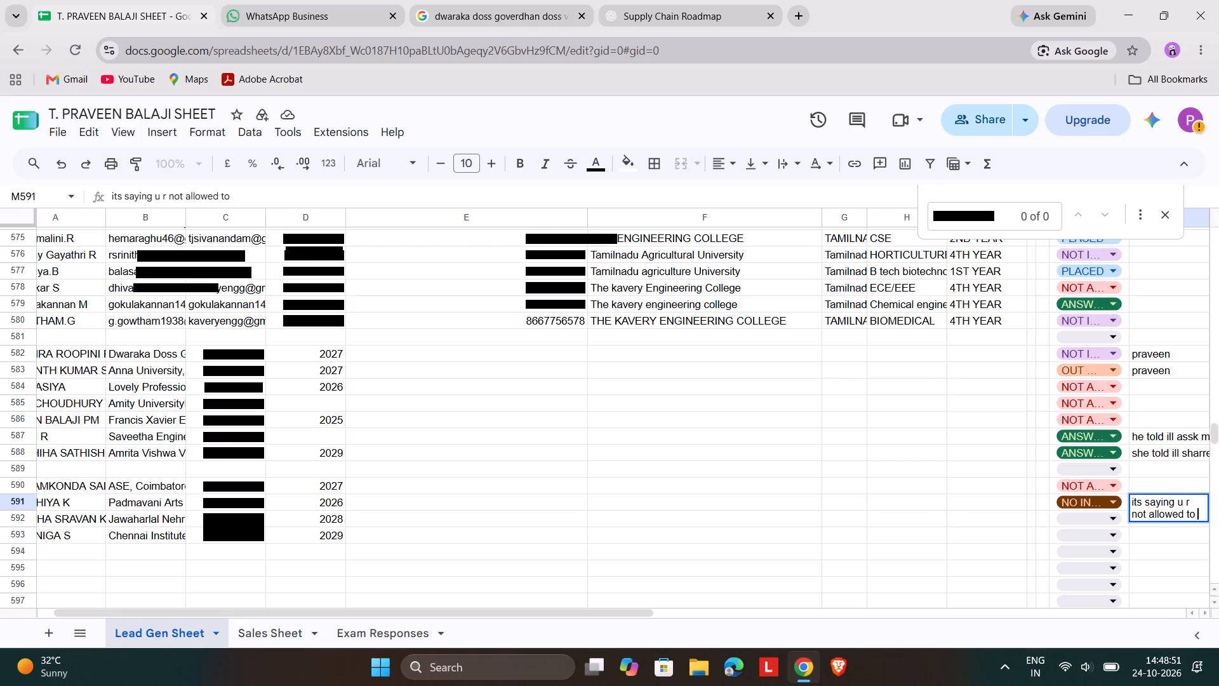
type("call")
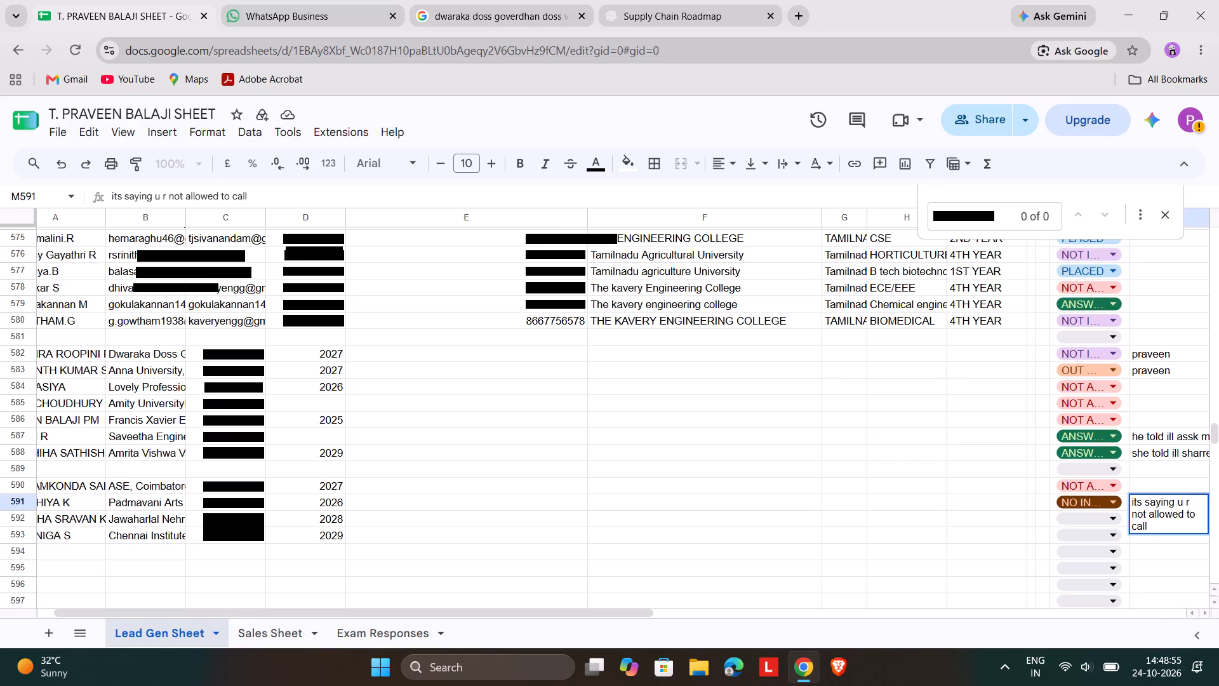
key("Return")
Check the college of the lead in row 592 and select the whole row to review that entry.
scroll(1038, 475, "right", 4)
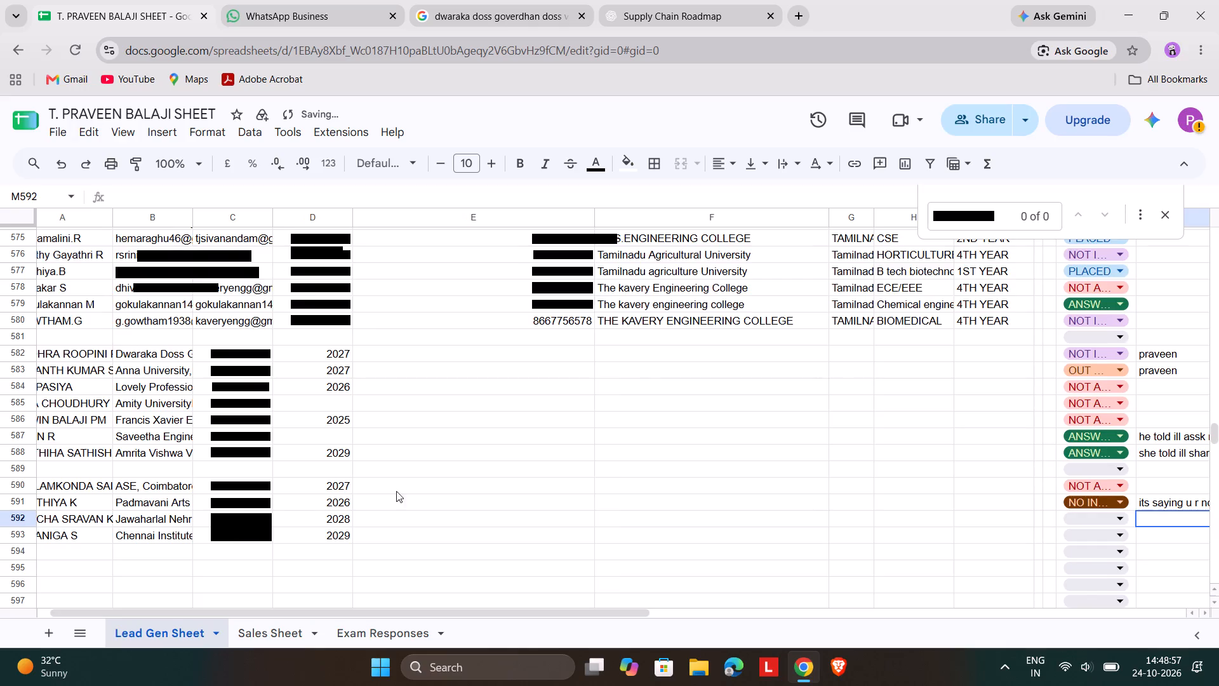
left_click(11, 520)
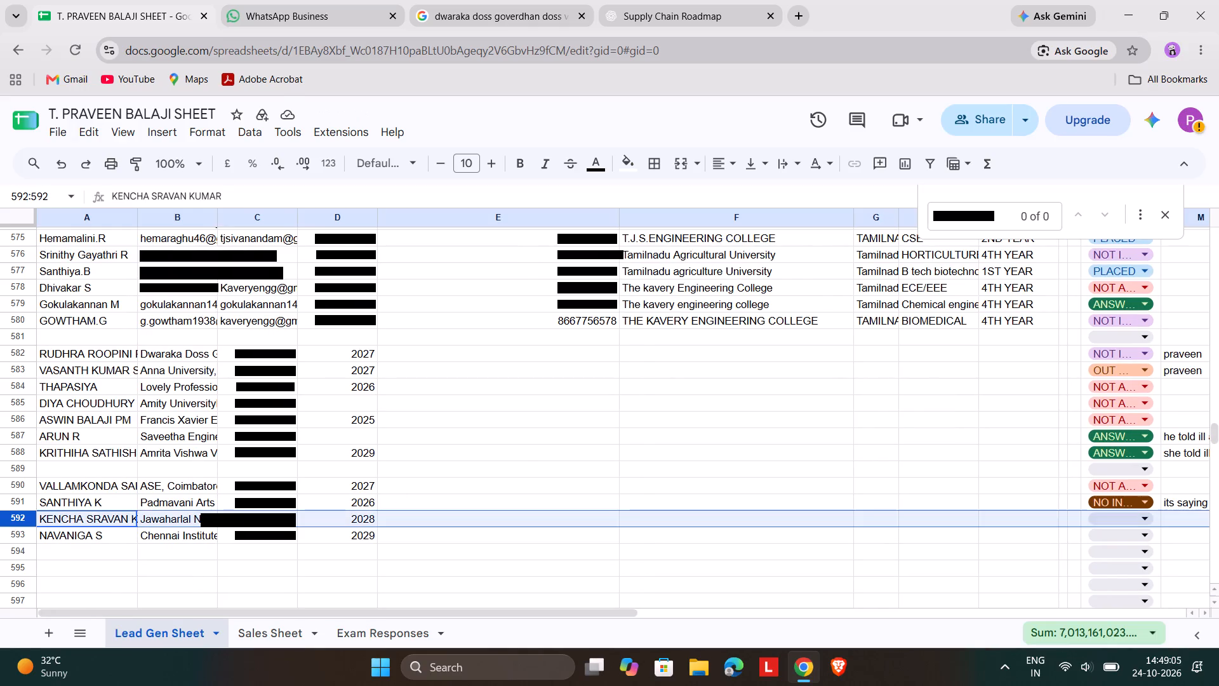
left_click(163, 521)
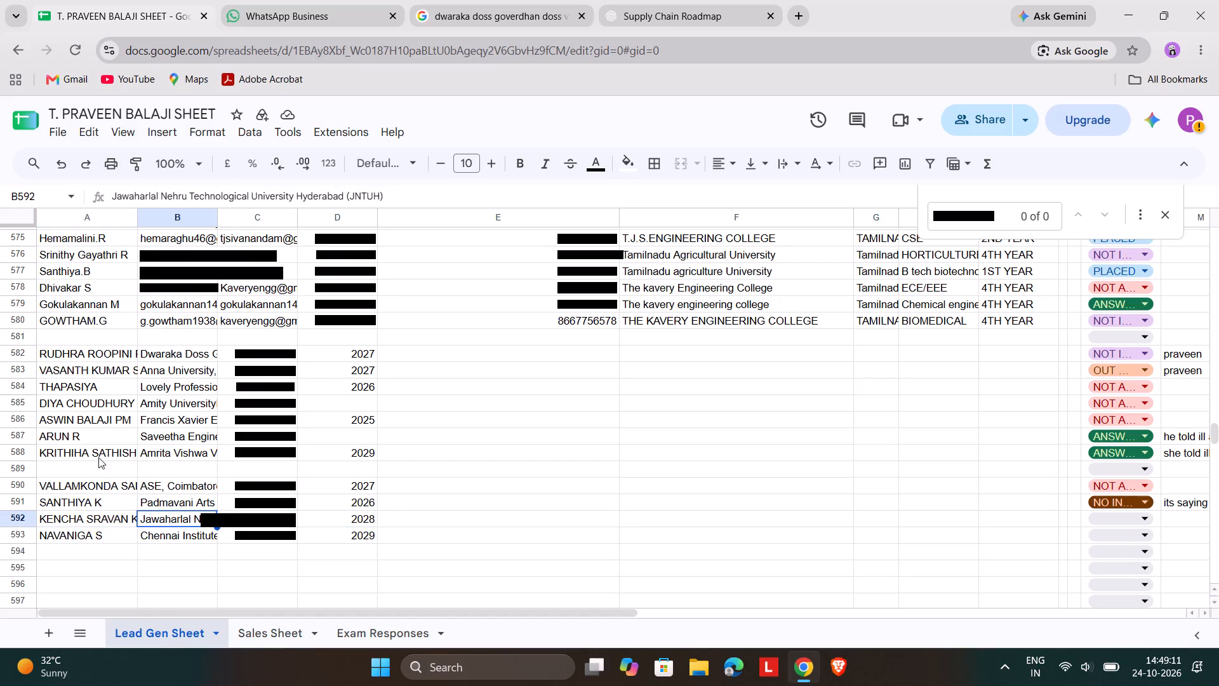
left_click(13, 516)
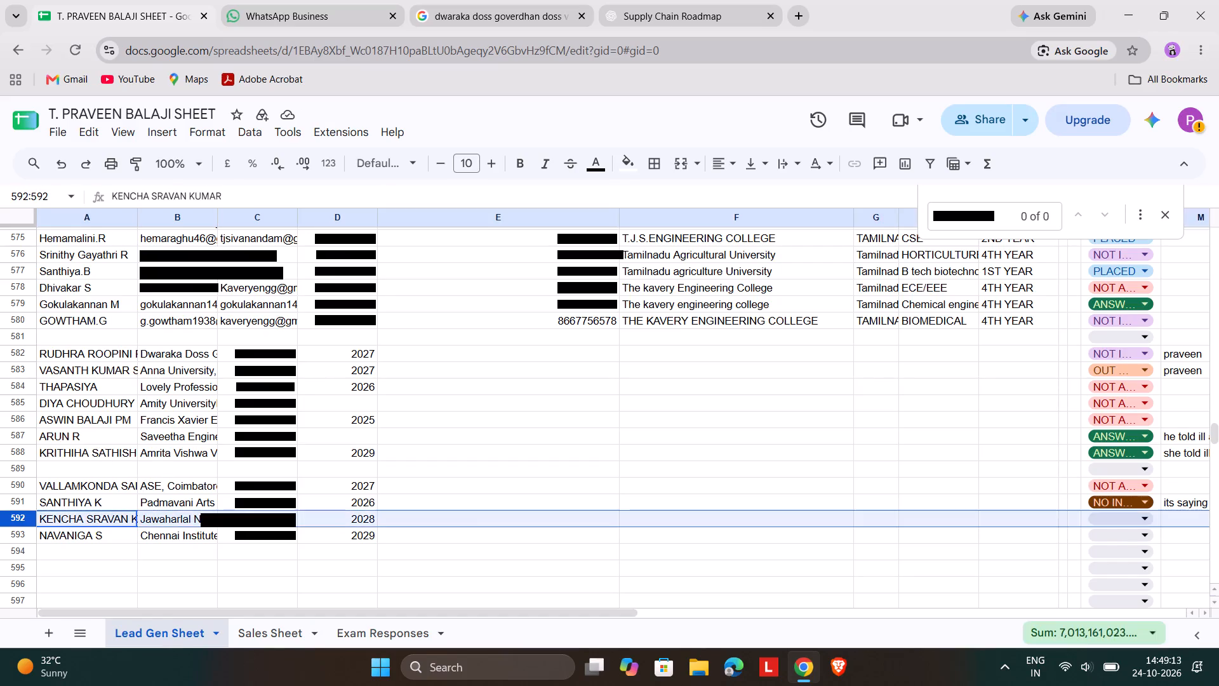
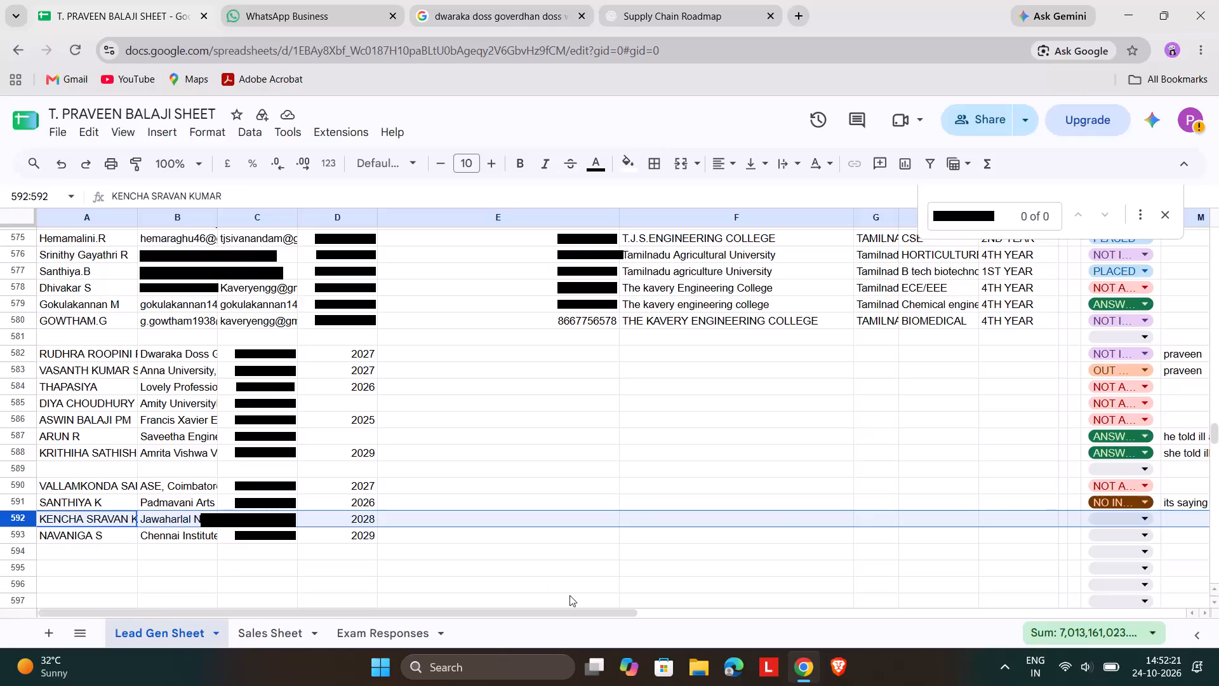
Set the call status of the lead in row 592 to ANSWERED.
left_click(1142, 522)
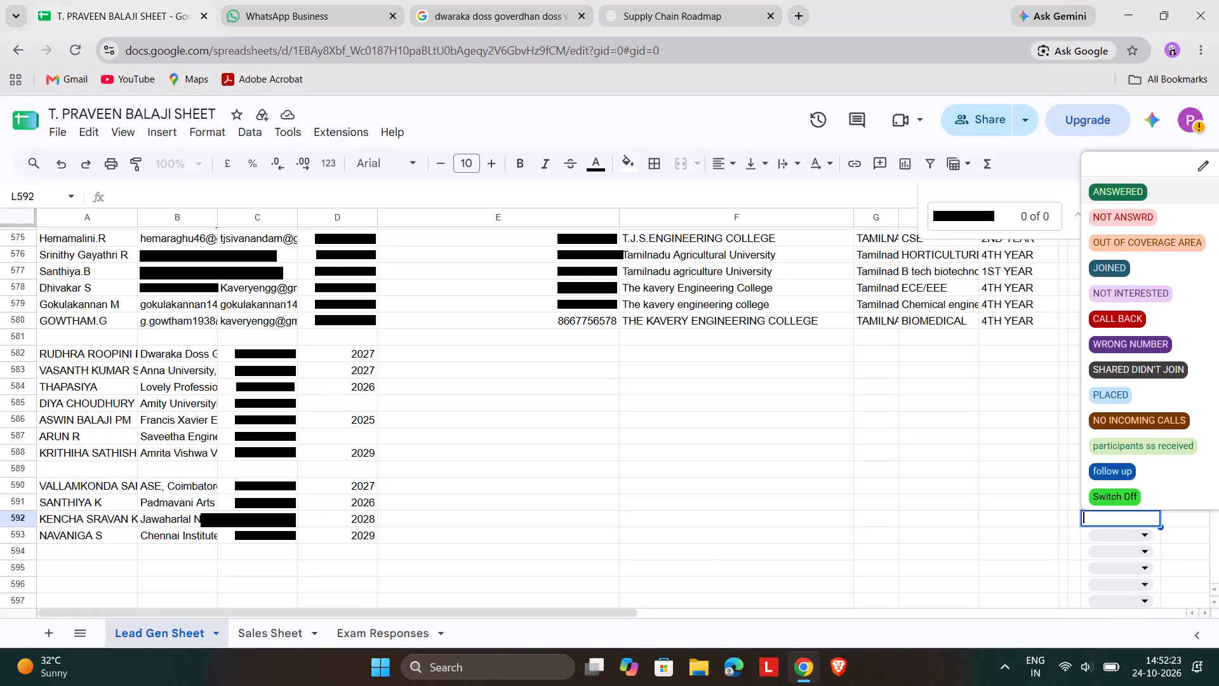
left_click(1119, 187)
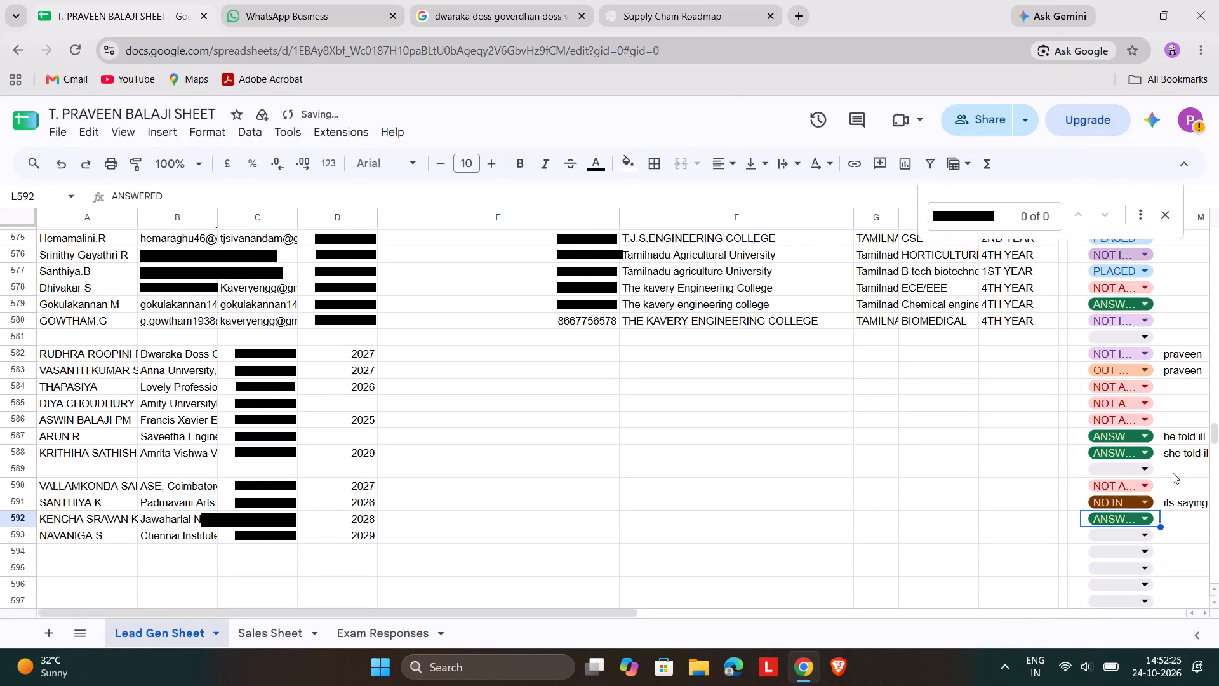
Enter the remark "he is saying ill share screenshot" beside the call status in row 592.
left_click(1174, 521)
type("he is saying")
key("space")
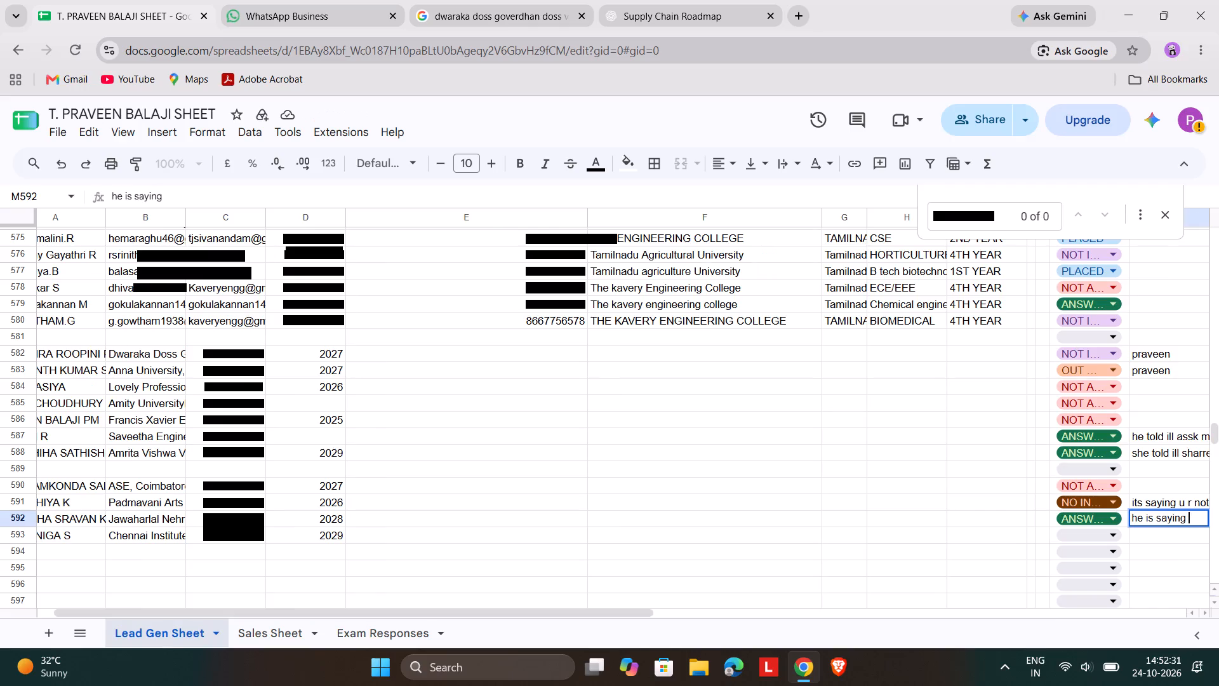
type("ill share")
key("space")
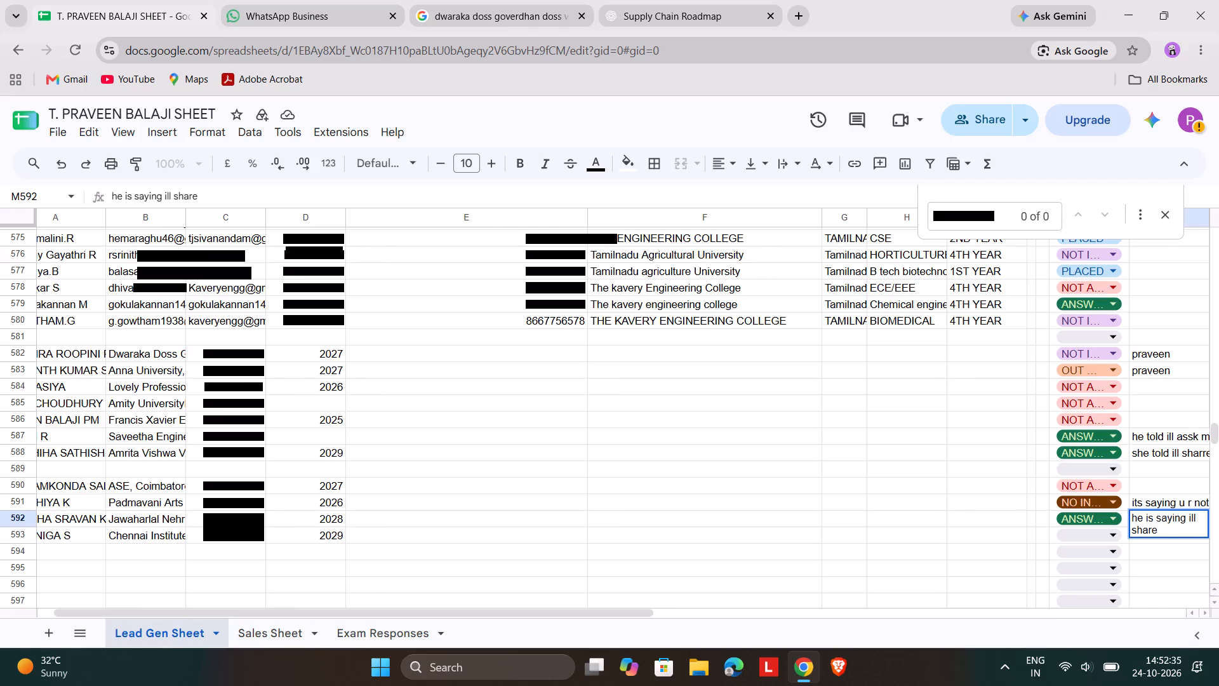
type("scree")
type("nshot")
key("Return")
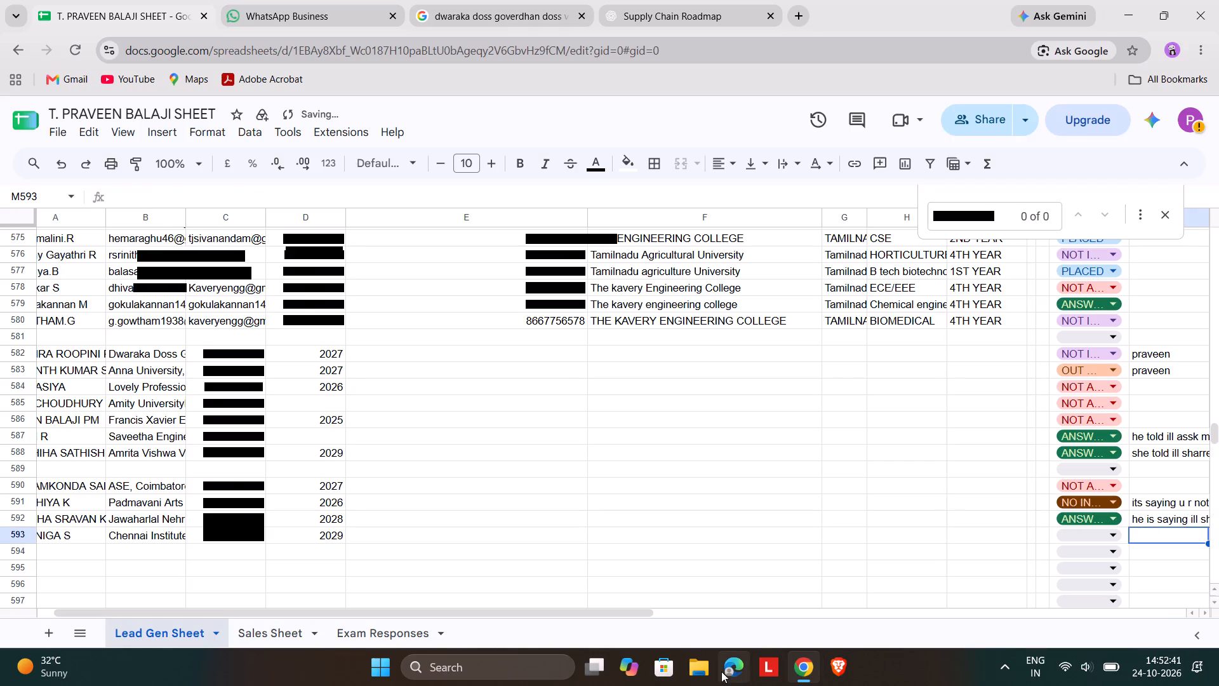
Select the whole of row 592 to review that lead's entry.
scroll(681, 586, "right", 4)
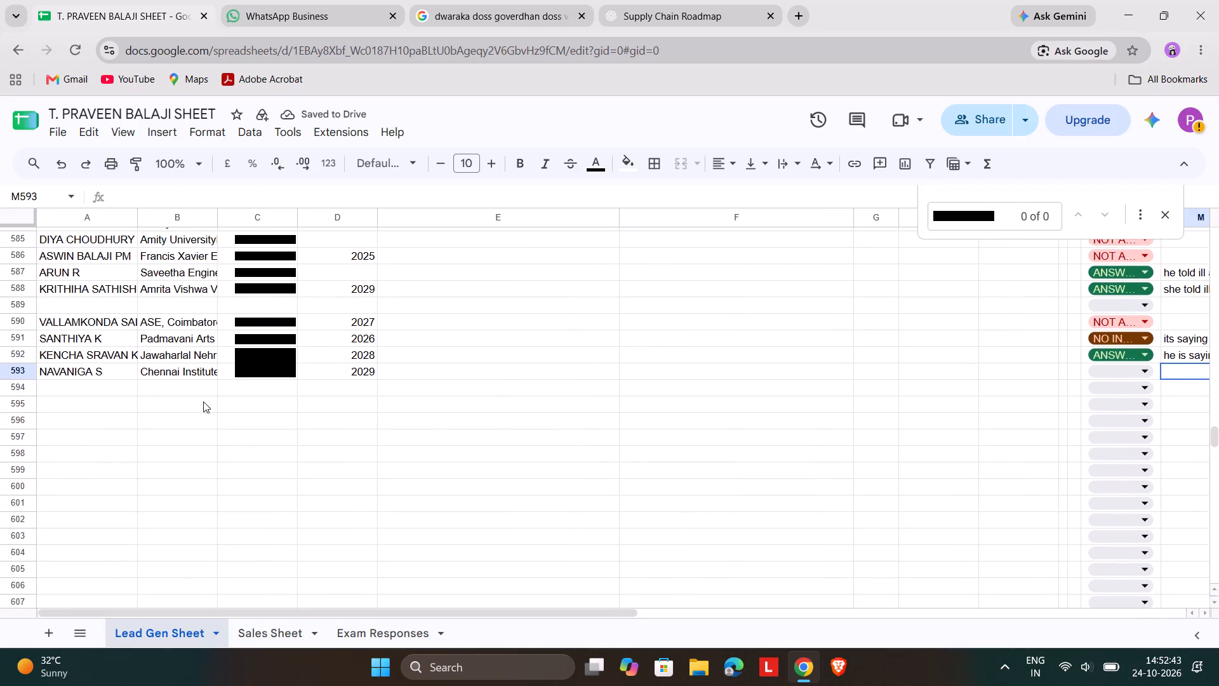
left_click(11, 356)
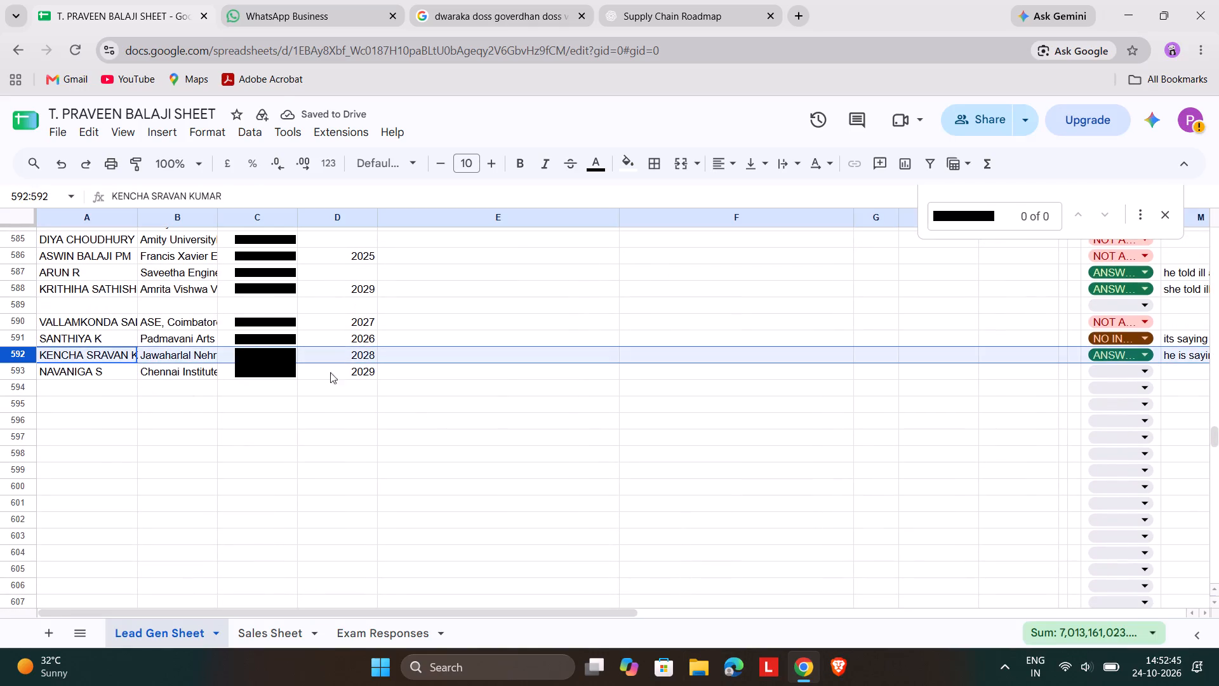
Select the whole of row 593 to review that lead's entry.
left_click(26, 375)
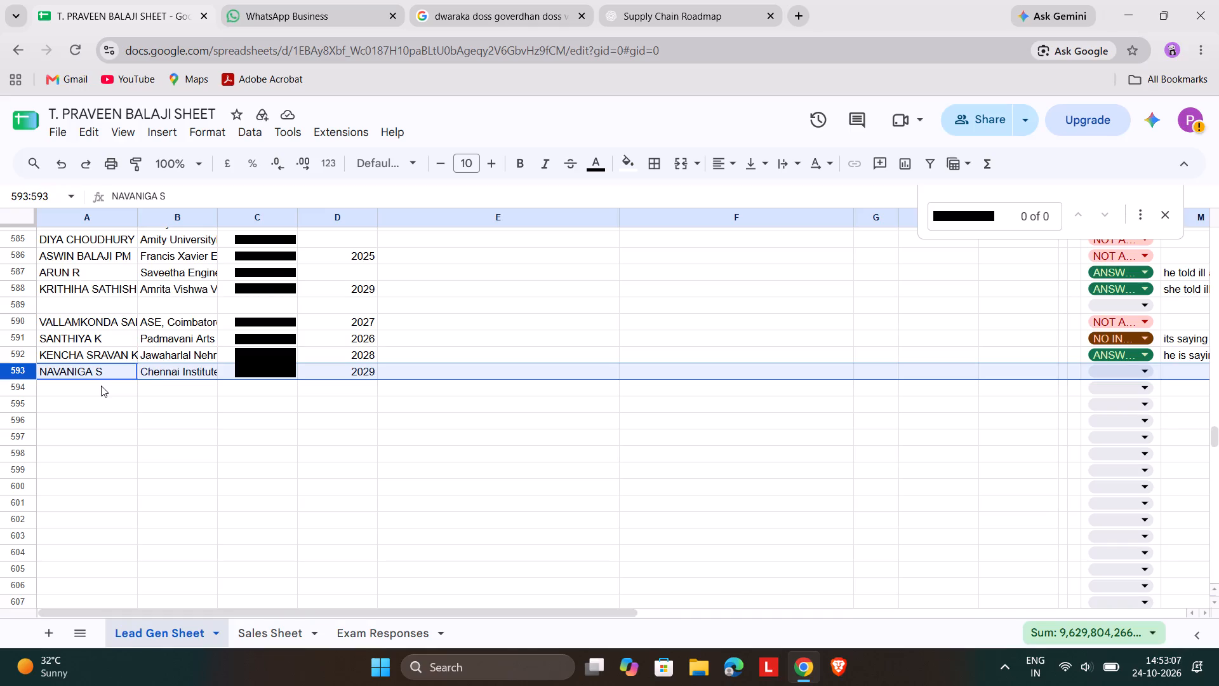
Open the contact number of the lead in row 592 and select its full text.
left_click(256, 356)
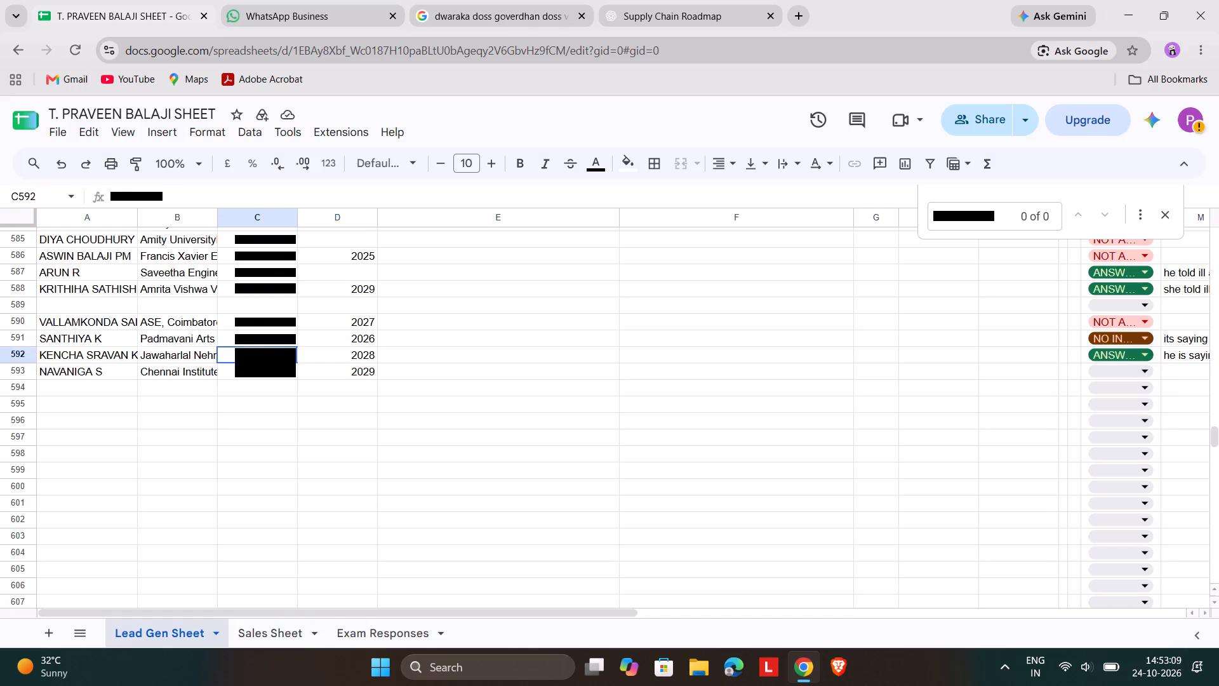
left_click(113, 193)
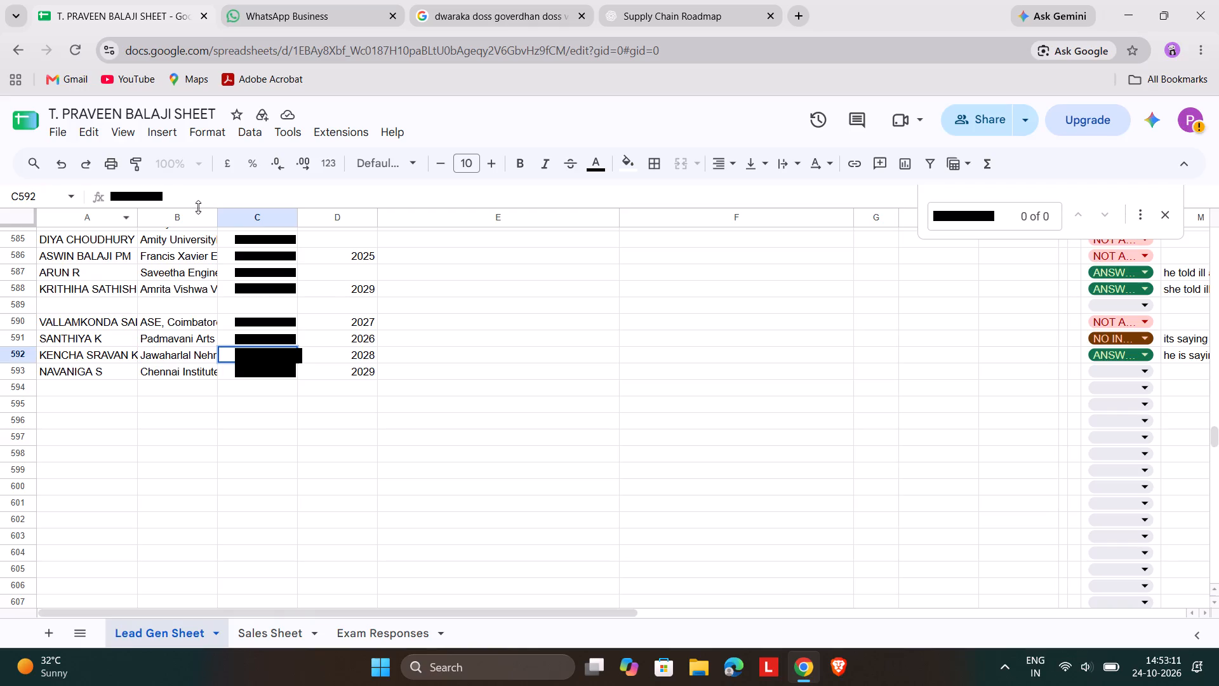
left_click_drag(113, 194, 159, 194)
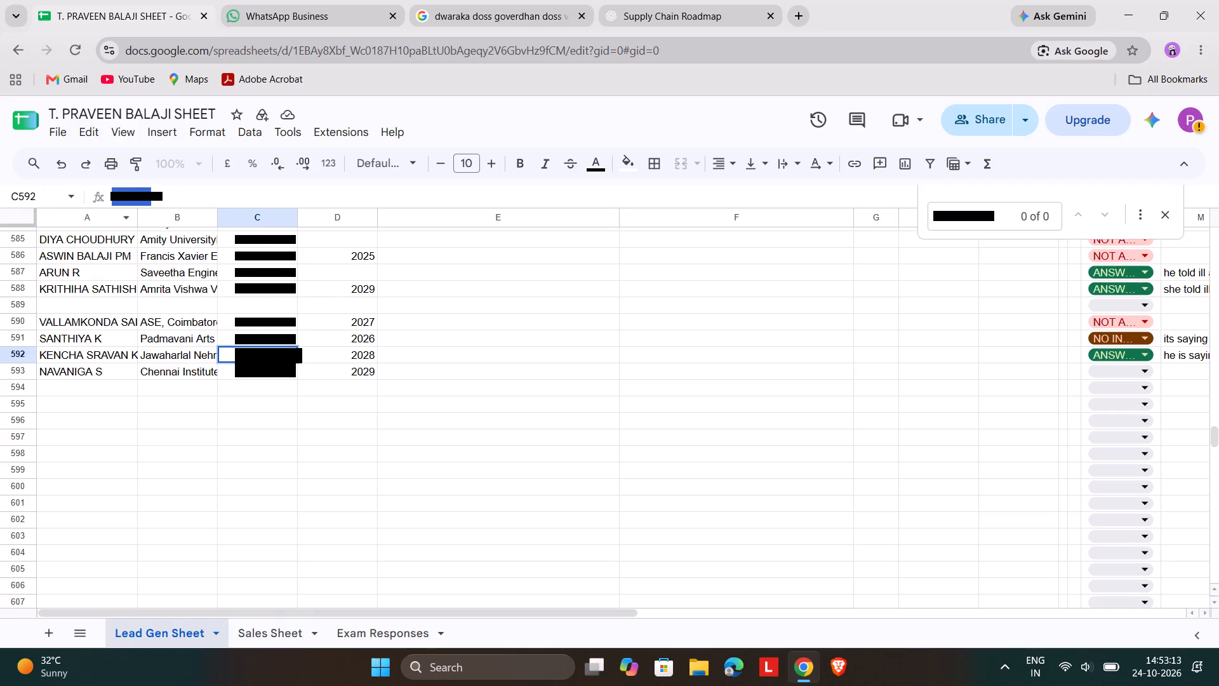
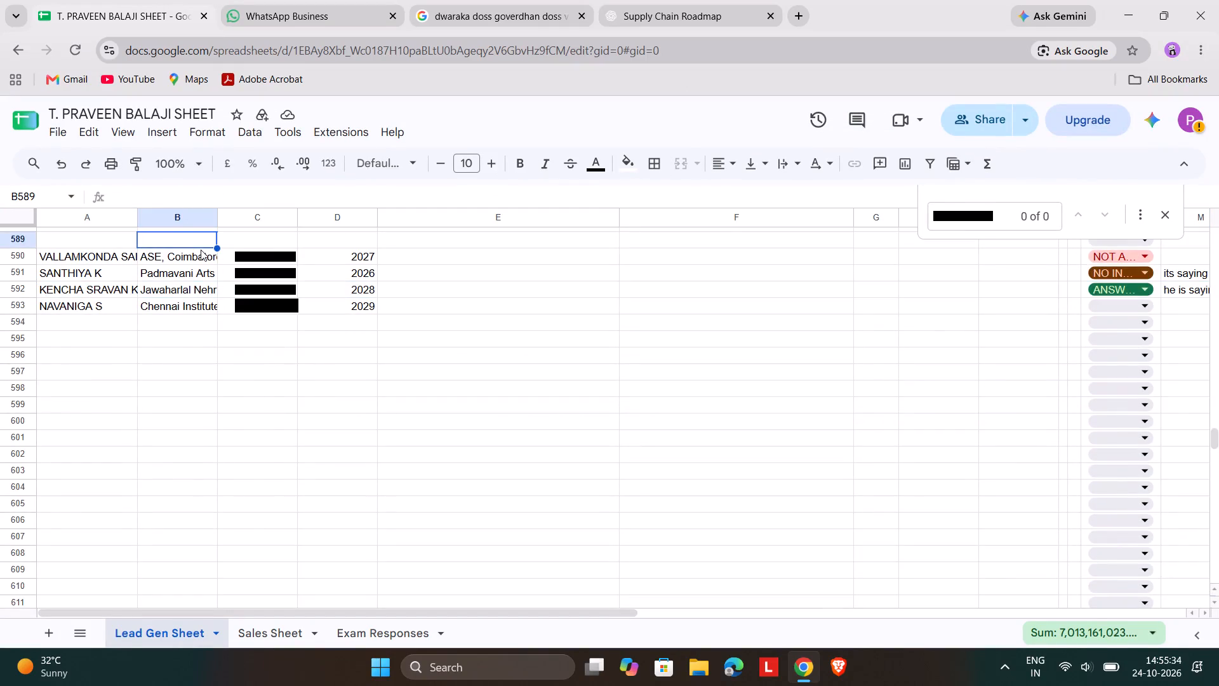
Check the full college entry of the lead in row 590.
left_click(161, 259)
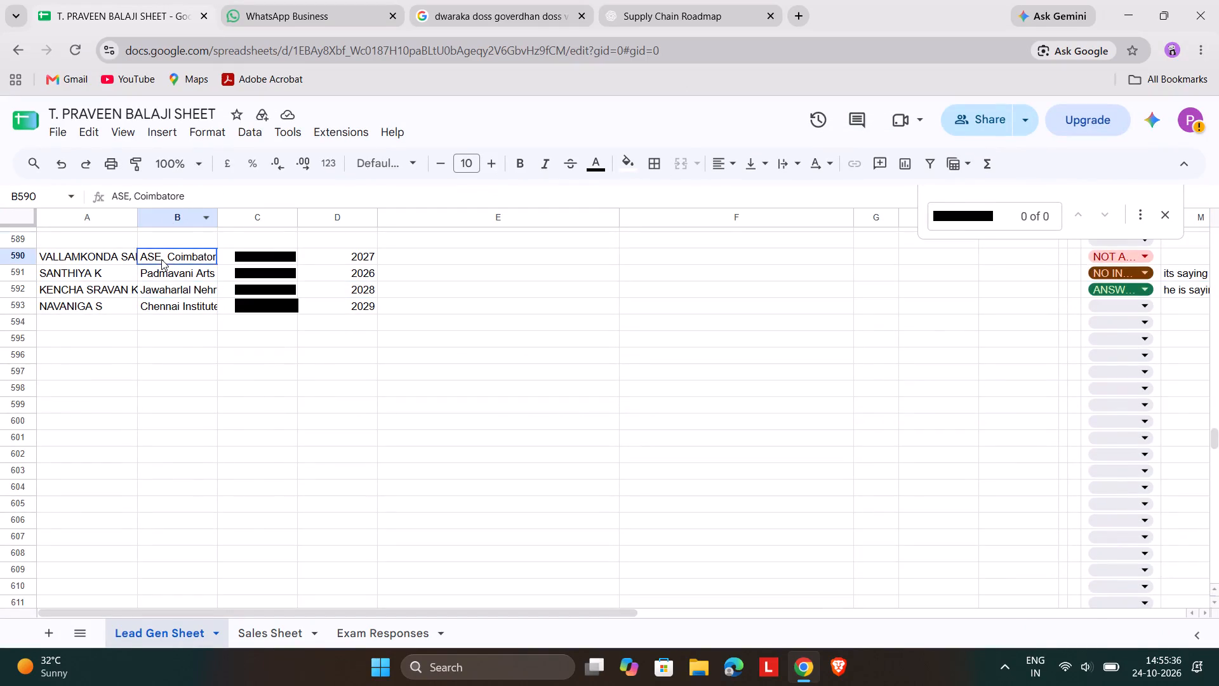
Copy the college name "ASE, Coimbatore" from row 590, search Google for it in a new tab, and read through the results.
double_click(195, 198)
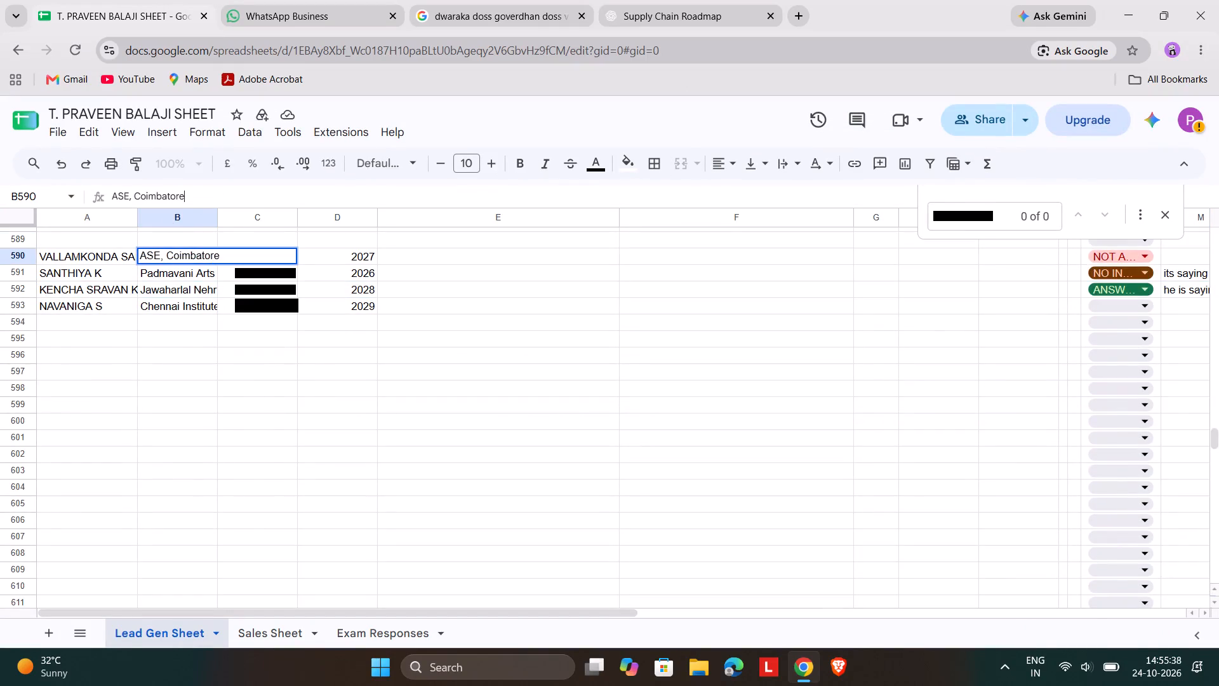
double_click(195, 198)
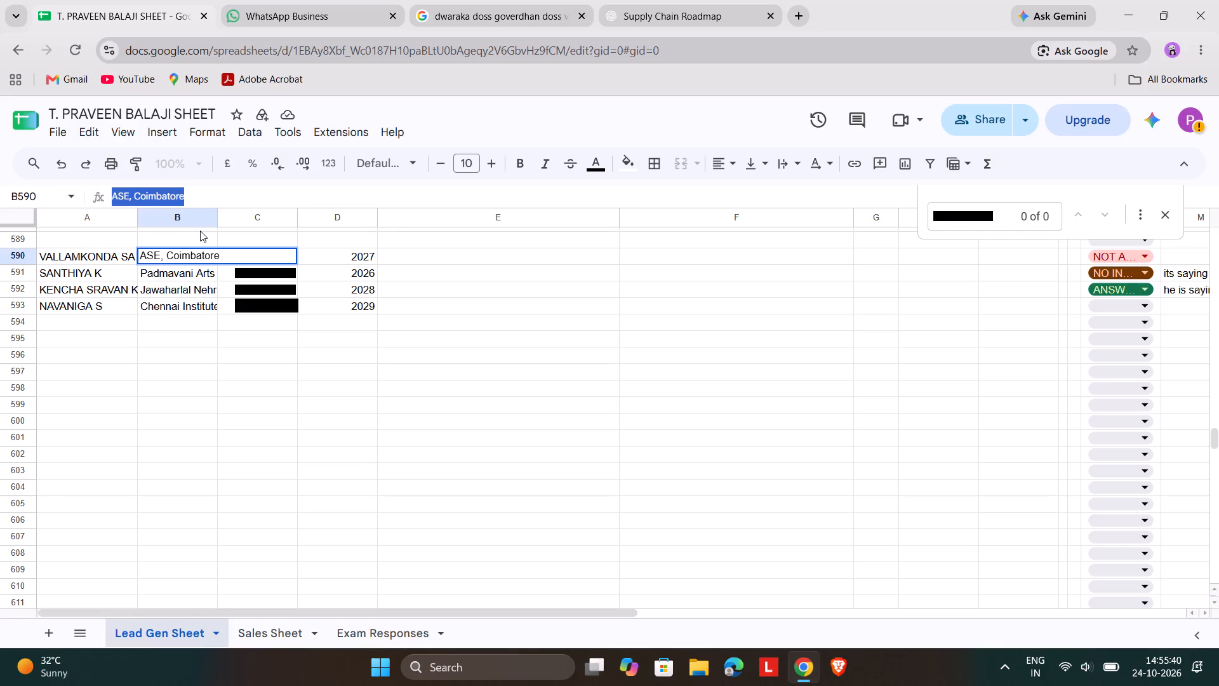
key("ctrl+c")
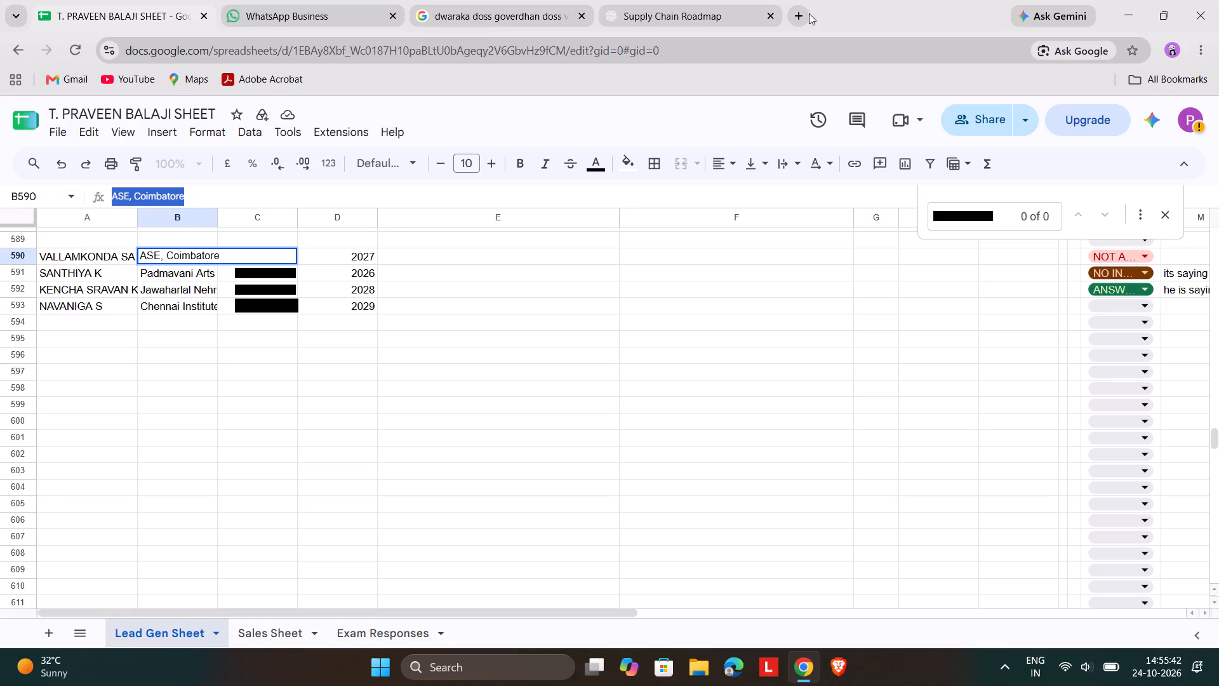
left_click(804, 14)
key("ctrl+v")
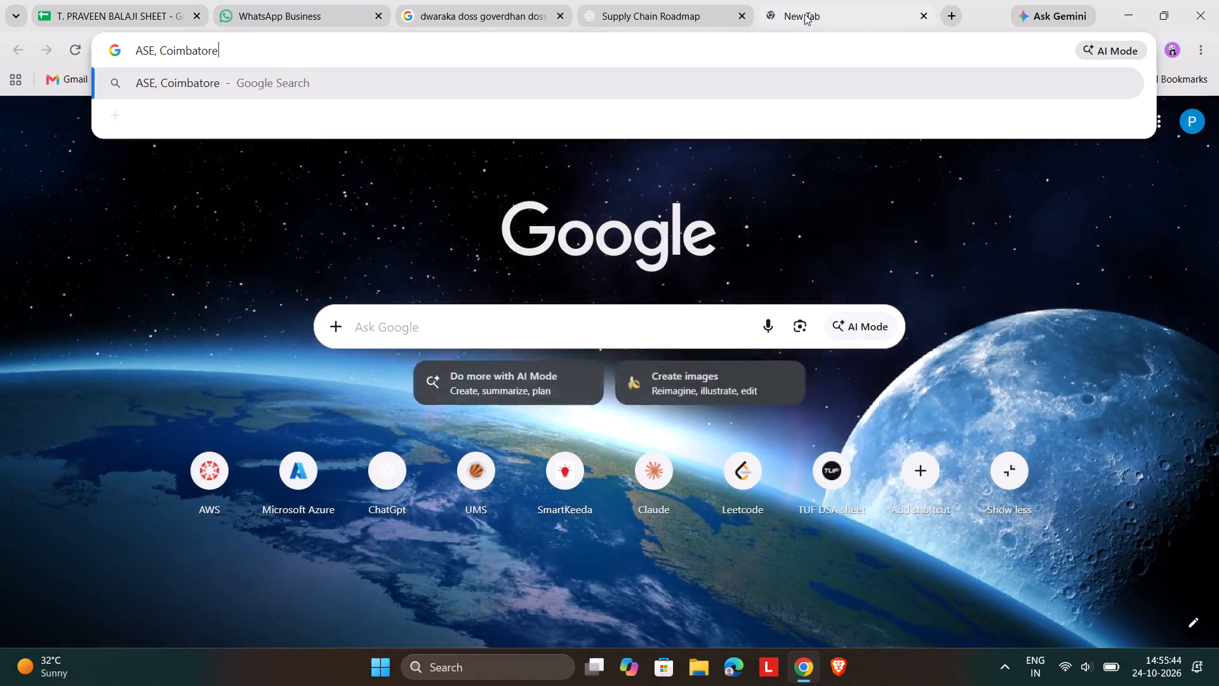
key("Return")
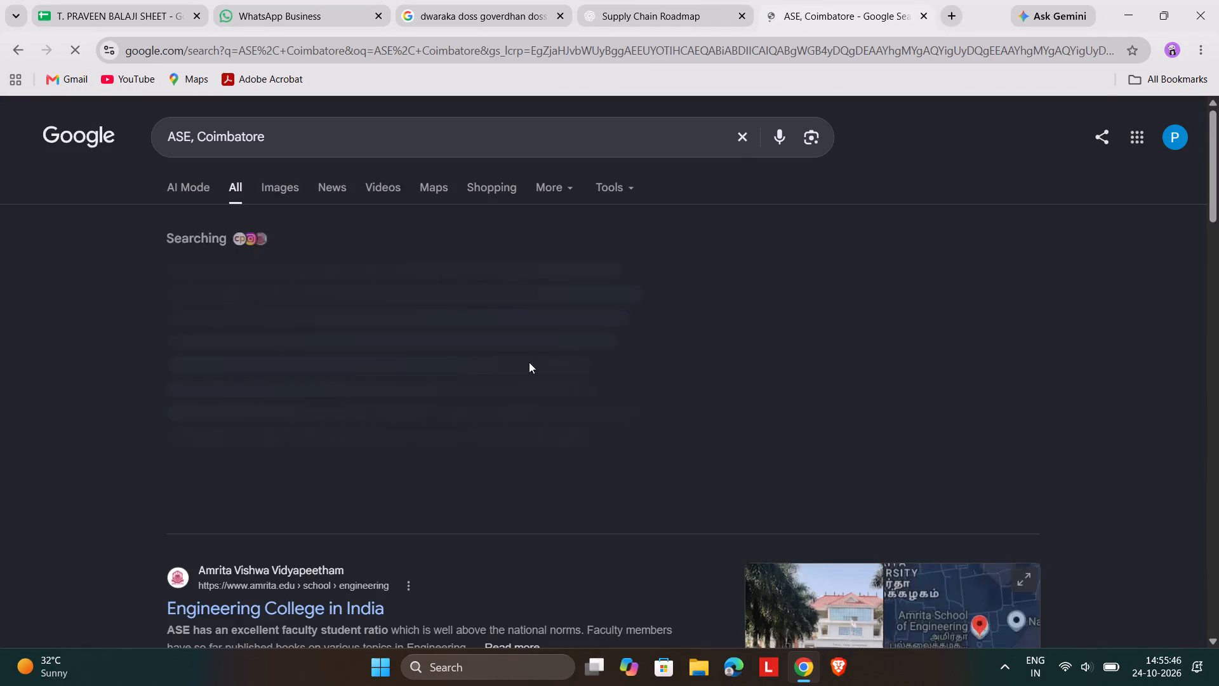
scroll(543, 379, "down", 4)
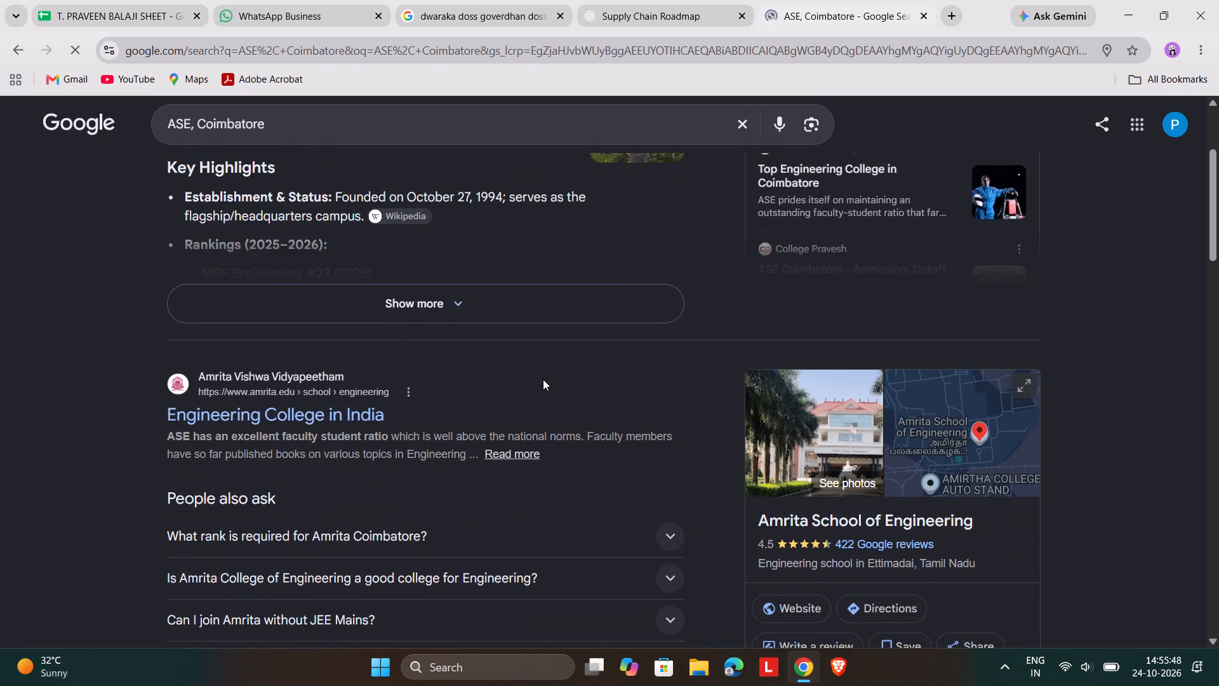
scroll(543, 379, "up", 2)
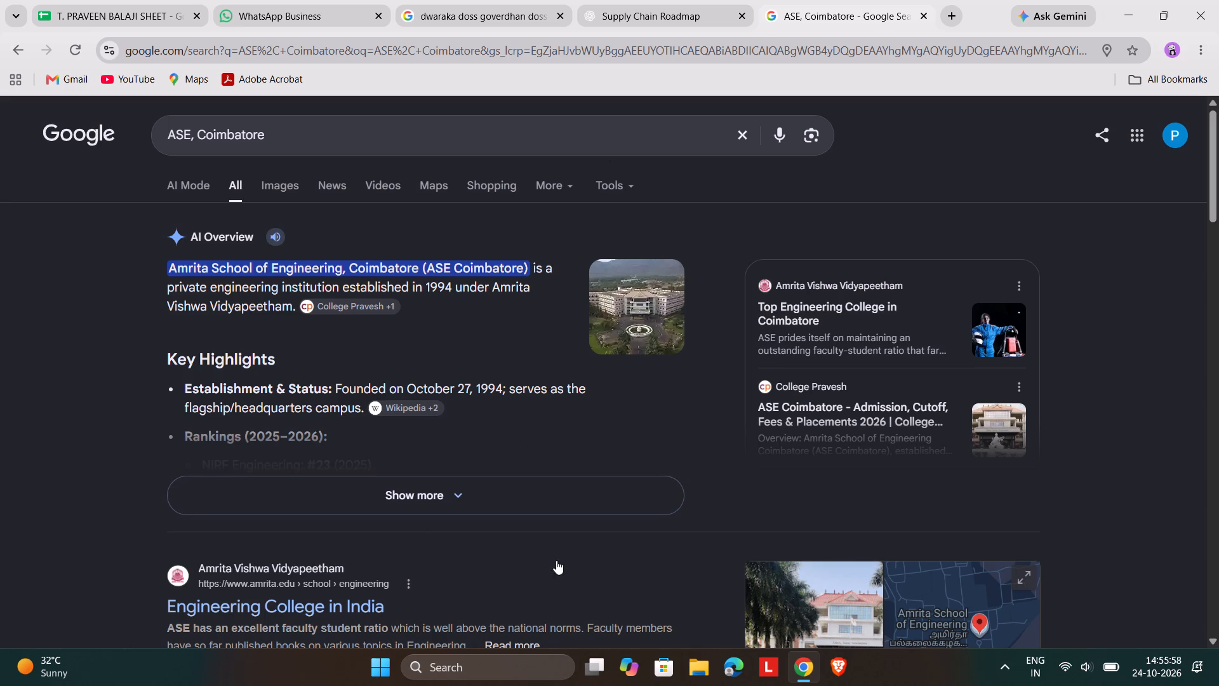
scroll(512, 338, "down", 2)
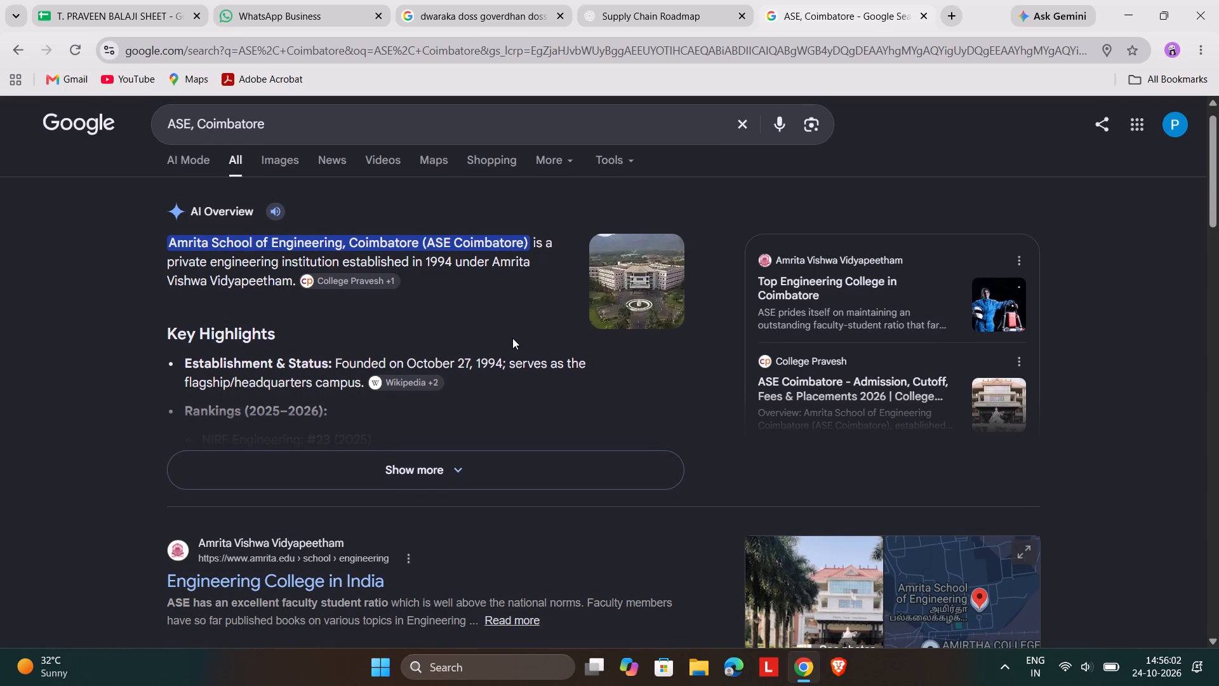
scroll(512, 338, "down", 2)
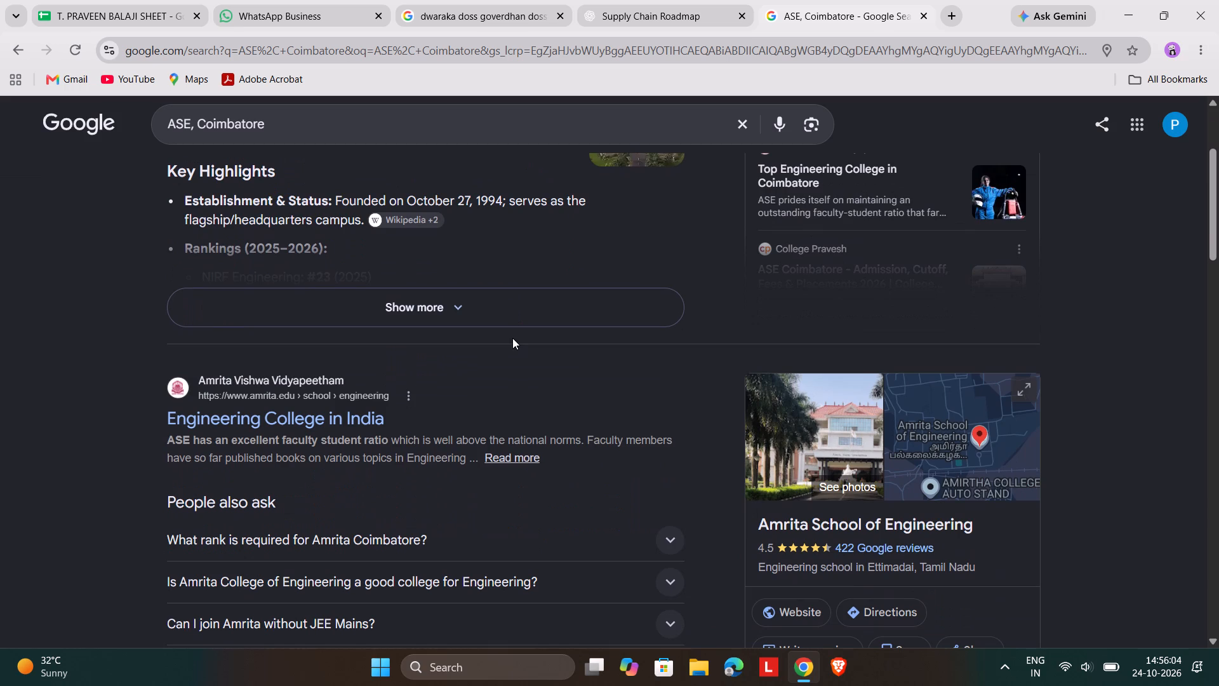
scroll(375, 318, "up", 3)
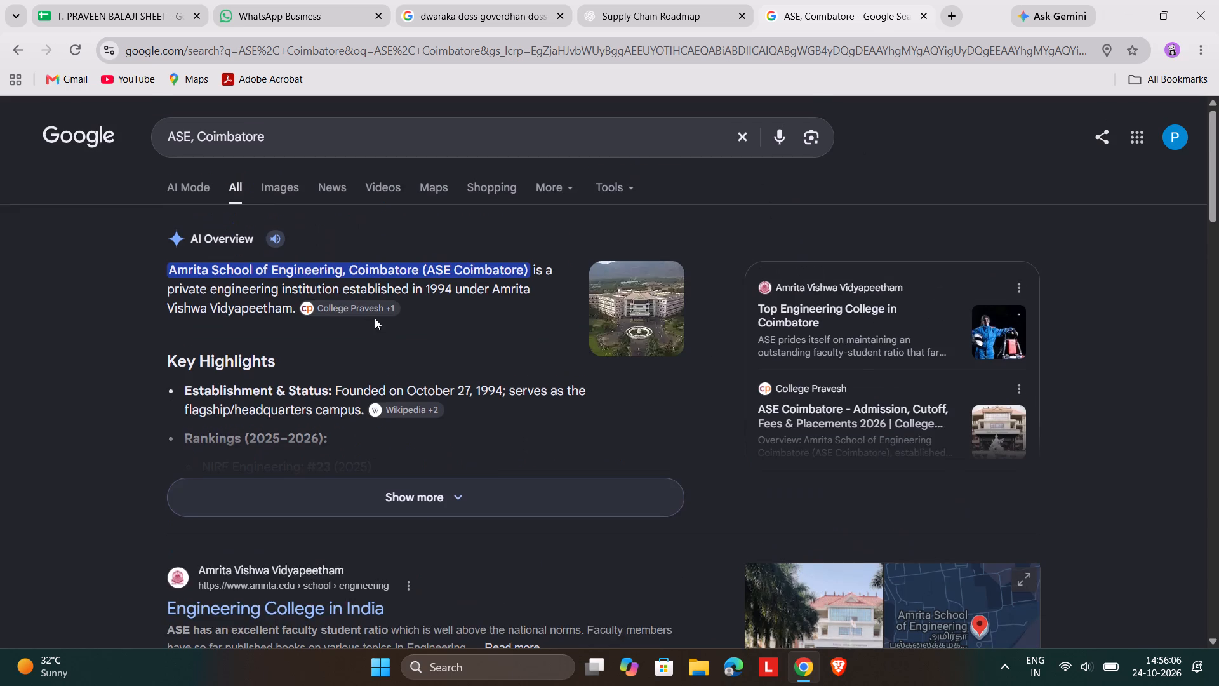
Browse the image results for ASE, Coimbatore, enlarging the Amrita Vishwa Vidyapeetham "Engineering College in India" photo.
left_click(281, 187)
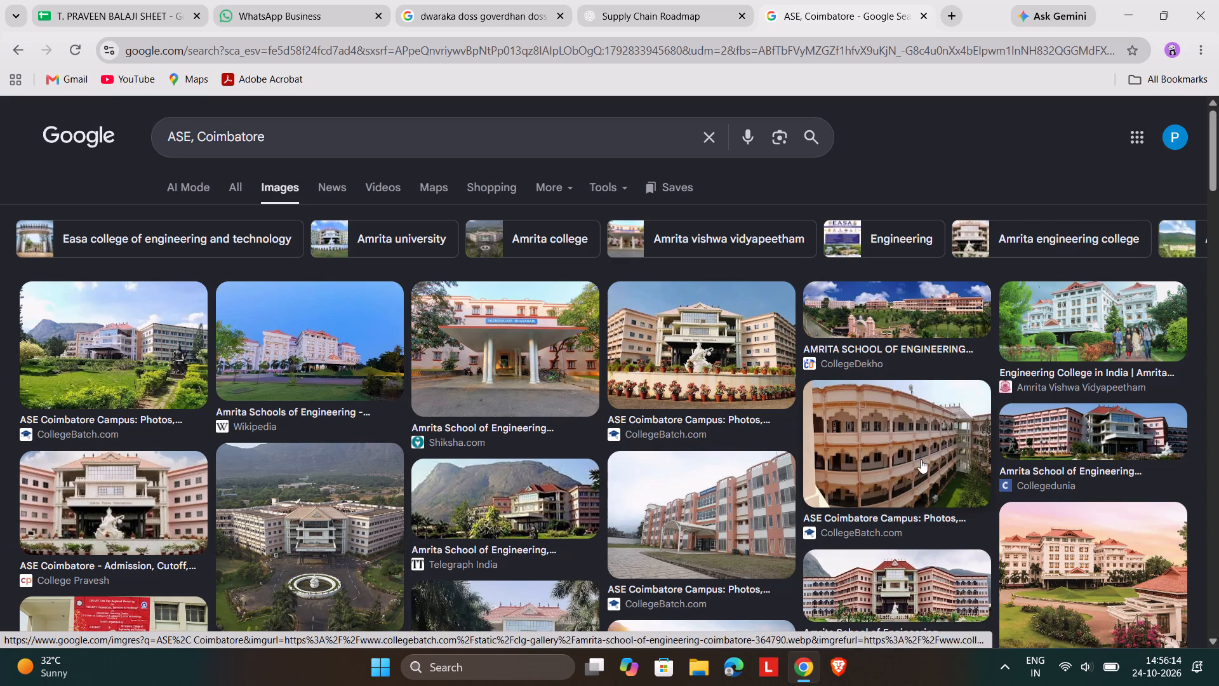
left_click(1059, 315)
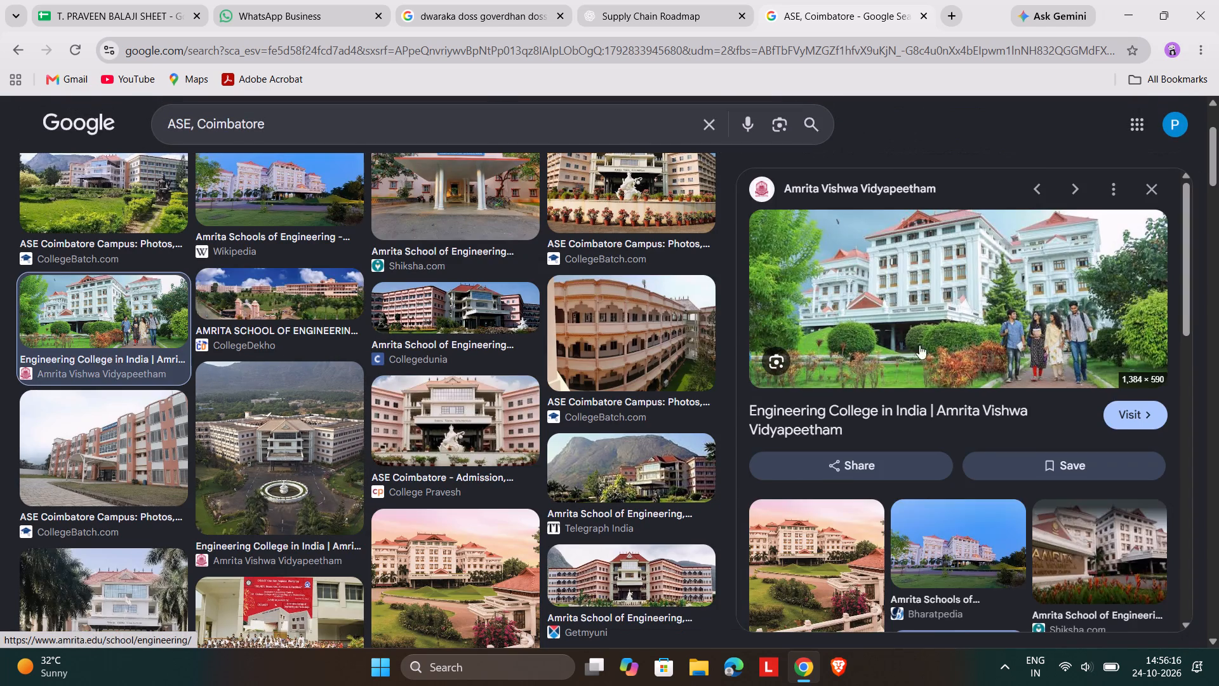
scroll(905, 335, "left", 4)
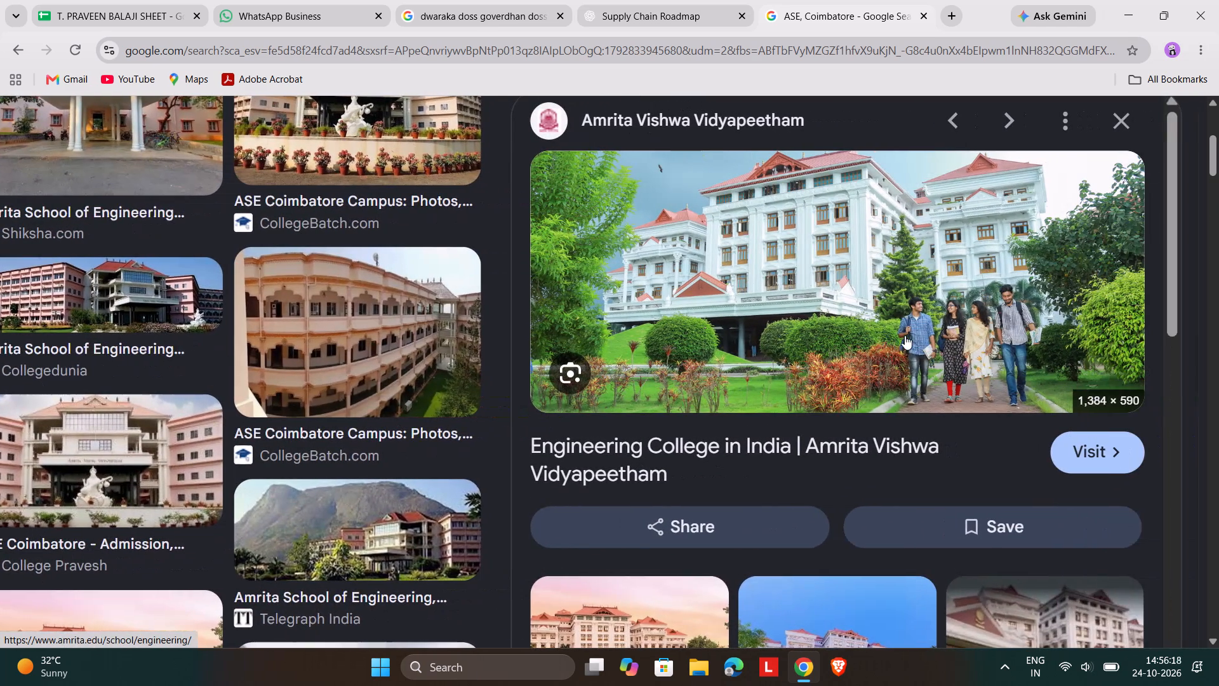
scroll(905, 335, "left", 1)
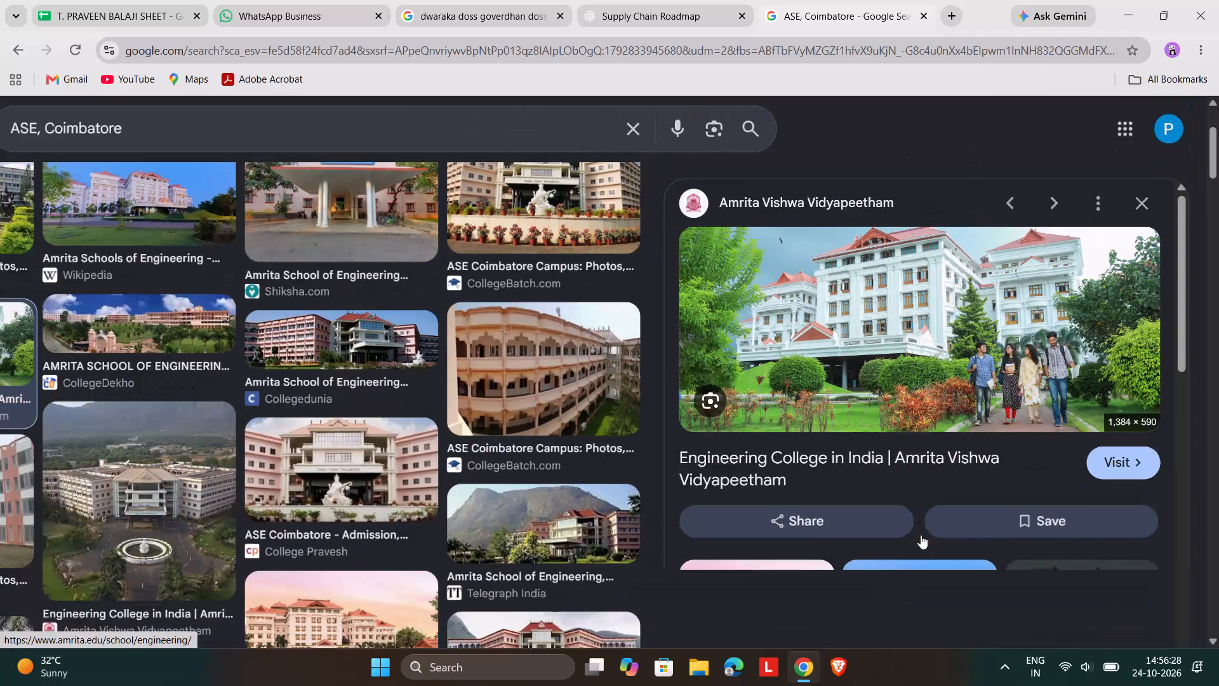
scroll(583, 552, "right", 1)
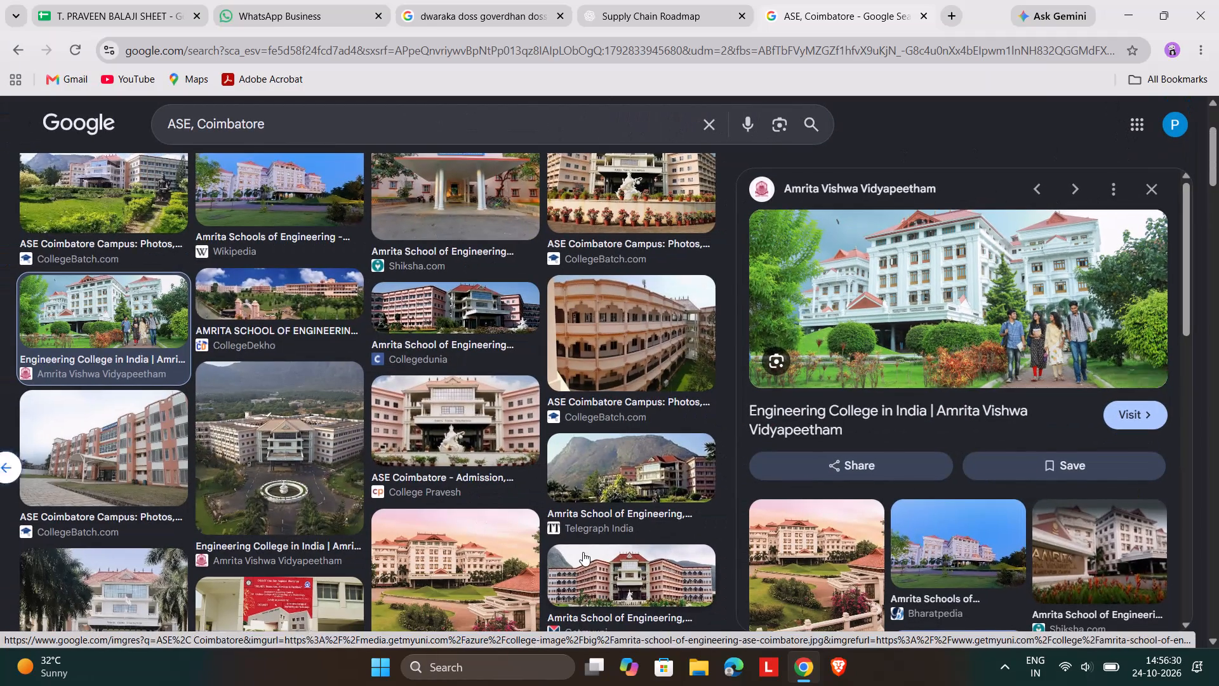
scroll(445, 419, "up", 5)
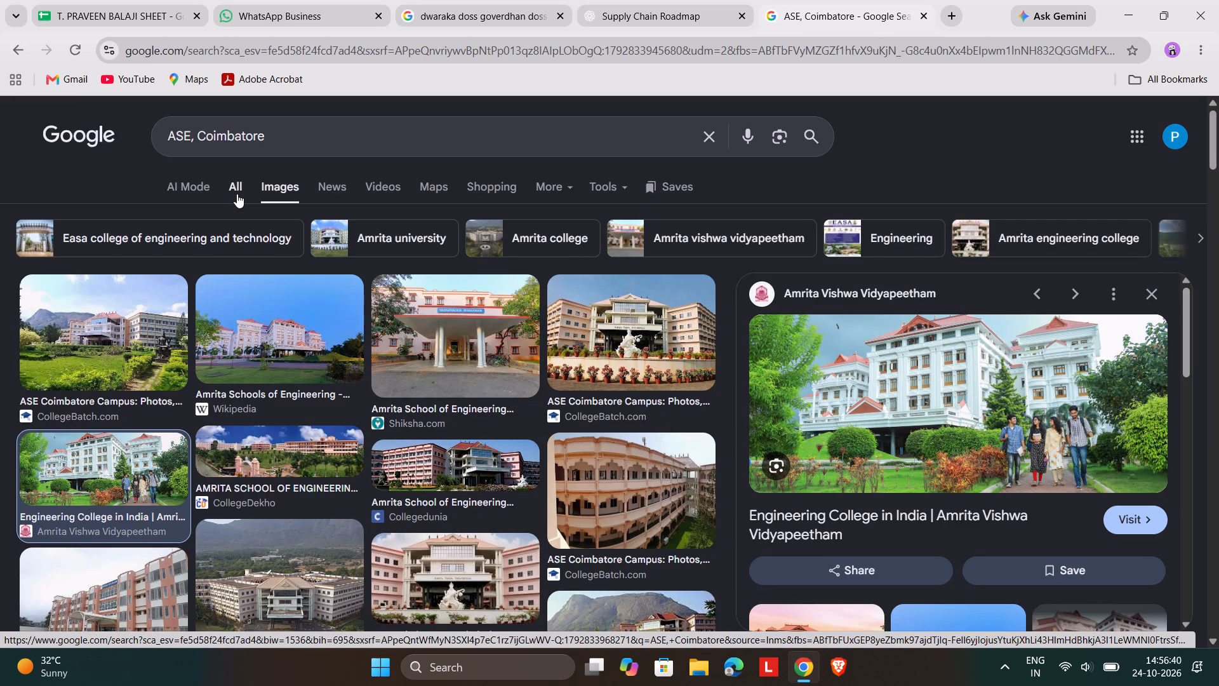
scroll(428, 441, "down", 3)
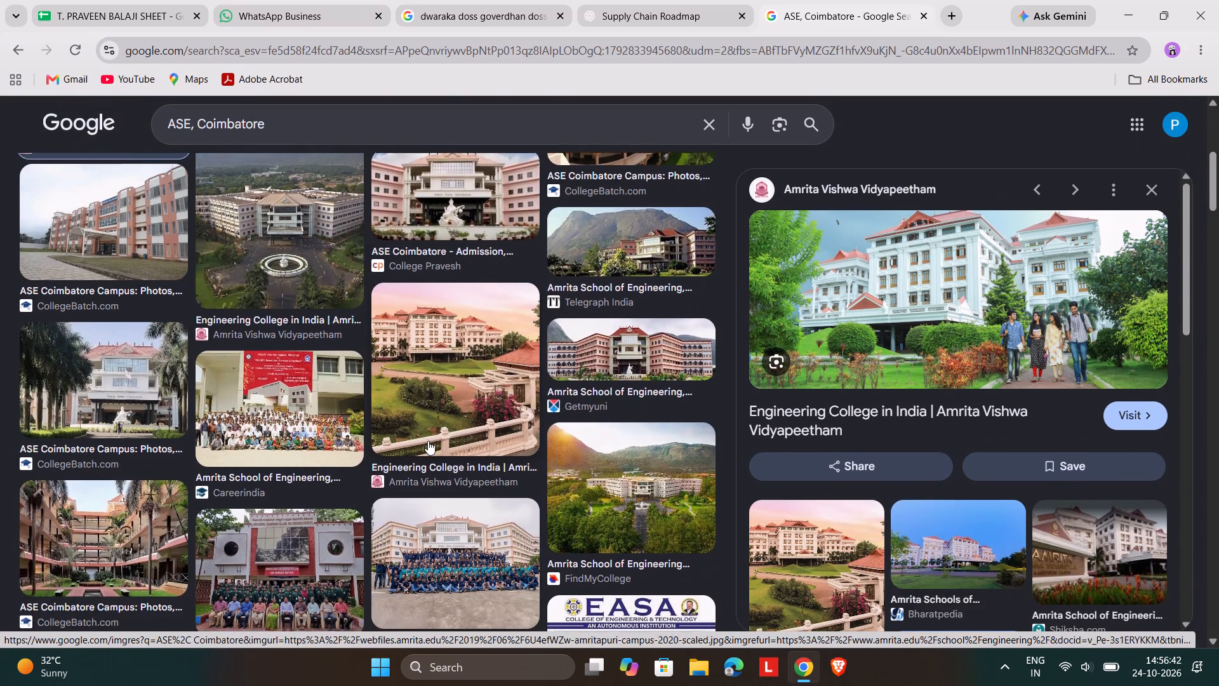
scroll(428, 441, "down", 4)
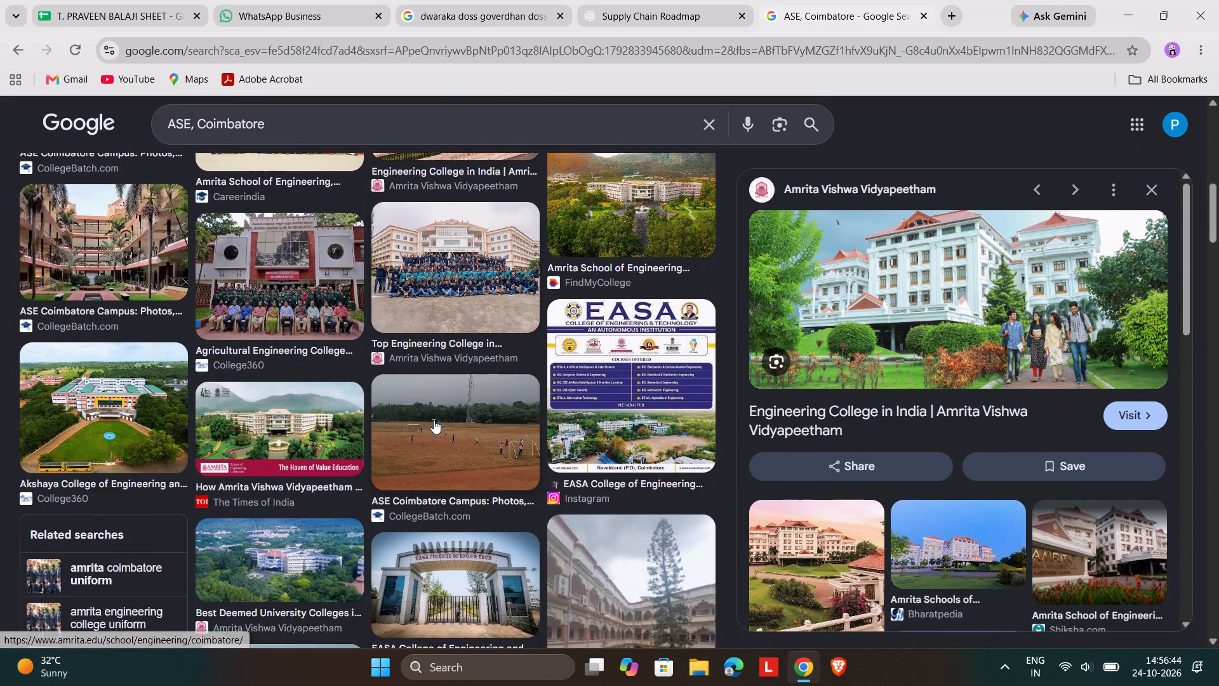
scroll(434, 420, "down", 3)
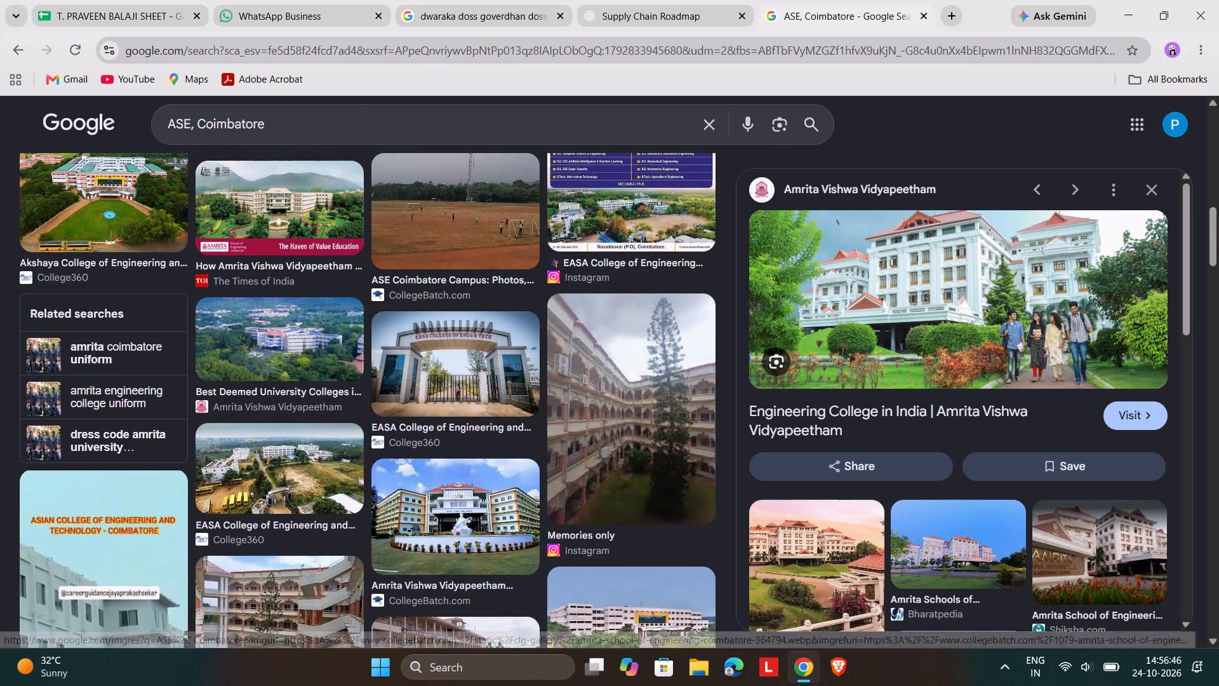
Refine the image search to "ASE, Coimbatore classroom" and look through the classroom photos.
left_click(298, 126)
key("space")
type("classr")
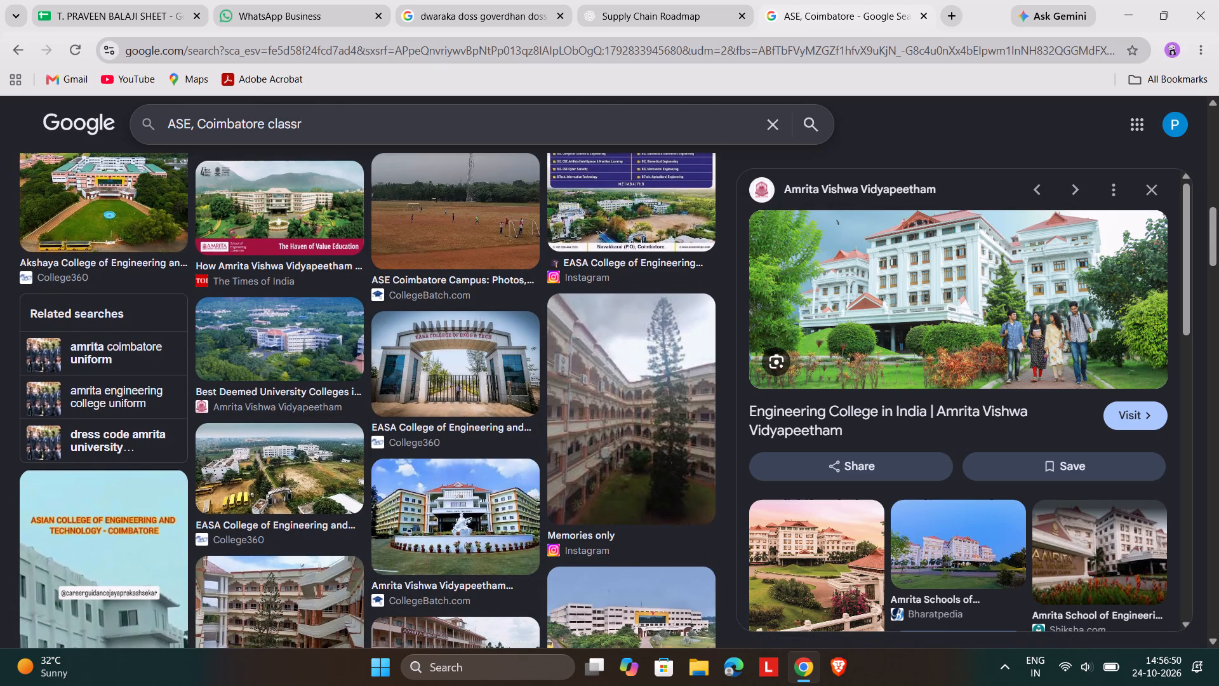
type("oo")
key("m")
key("Return")
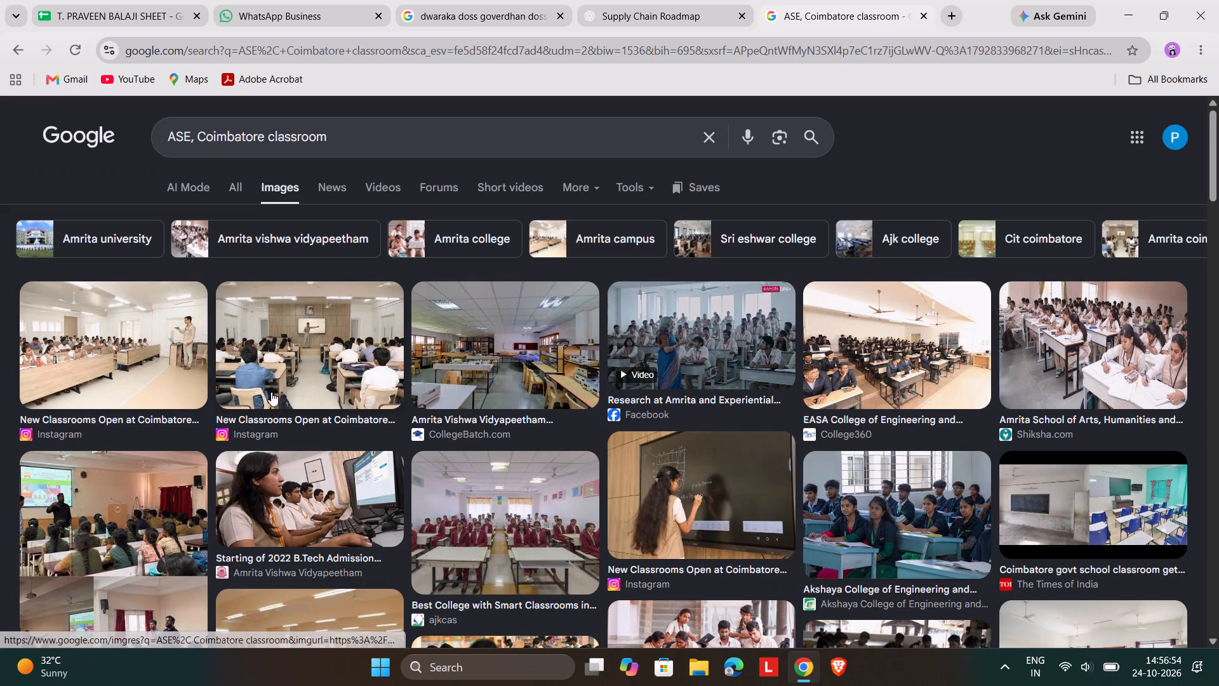
scroll(325, 484, "down", 1)
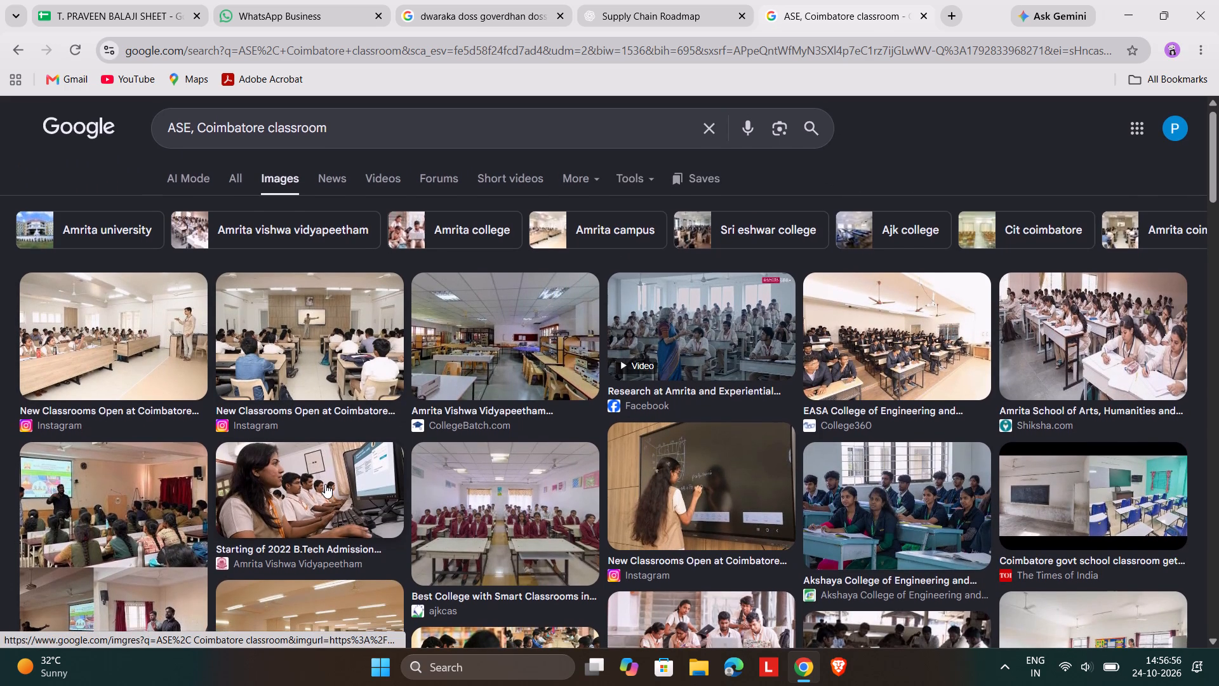
scroll(325, 484, "down", 1)
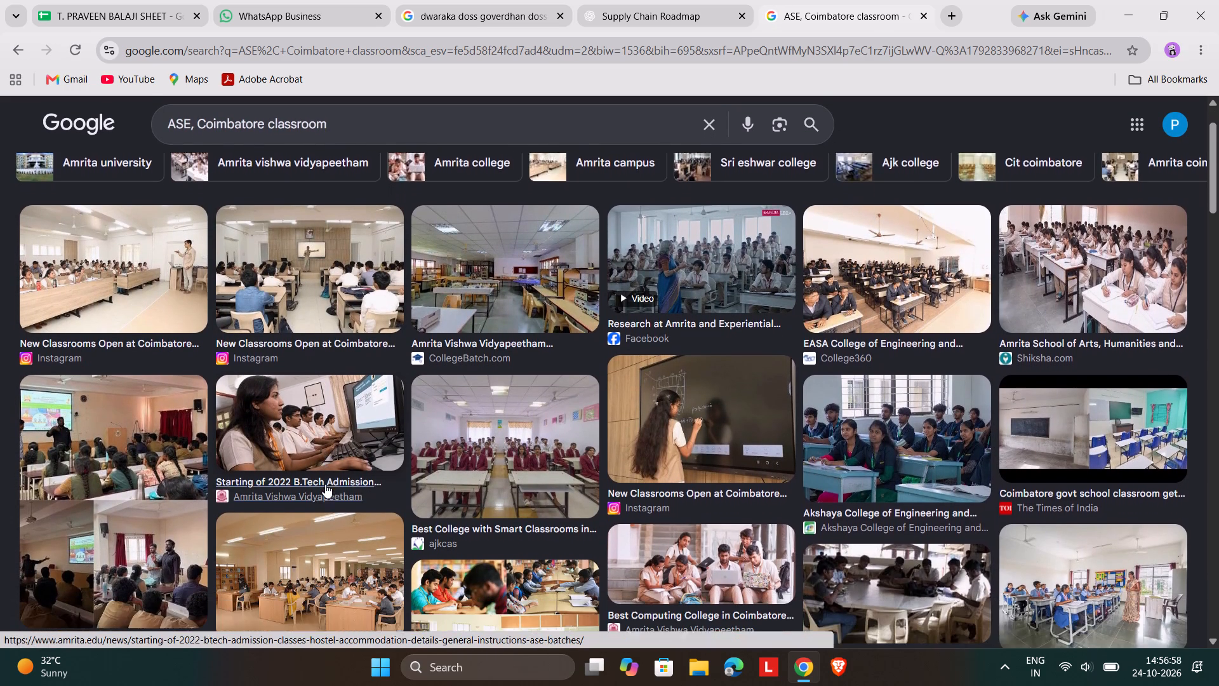
scroll(325, 484, "down", 1)
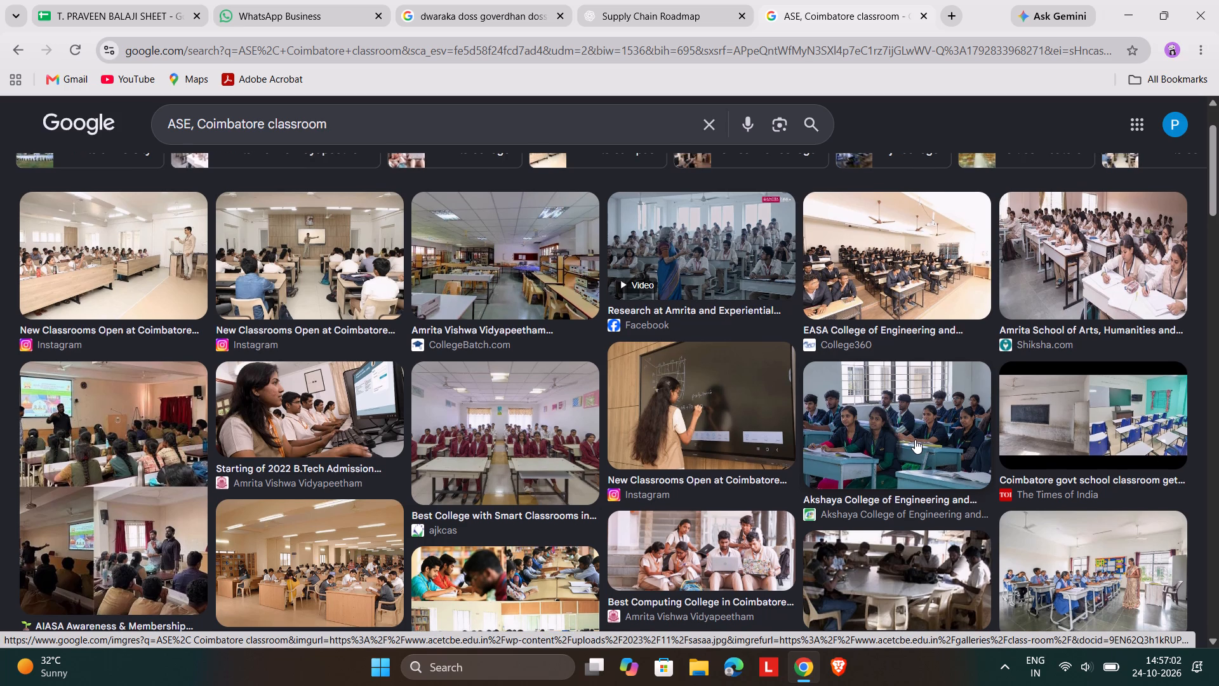
scroll(915, 440, "down", 1)
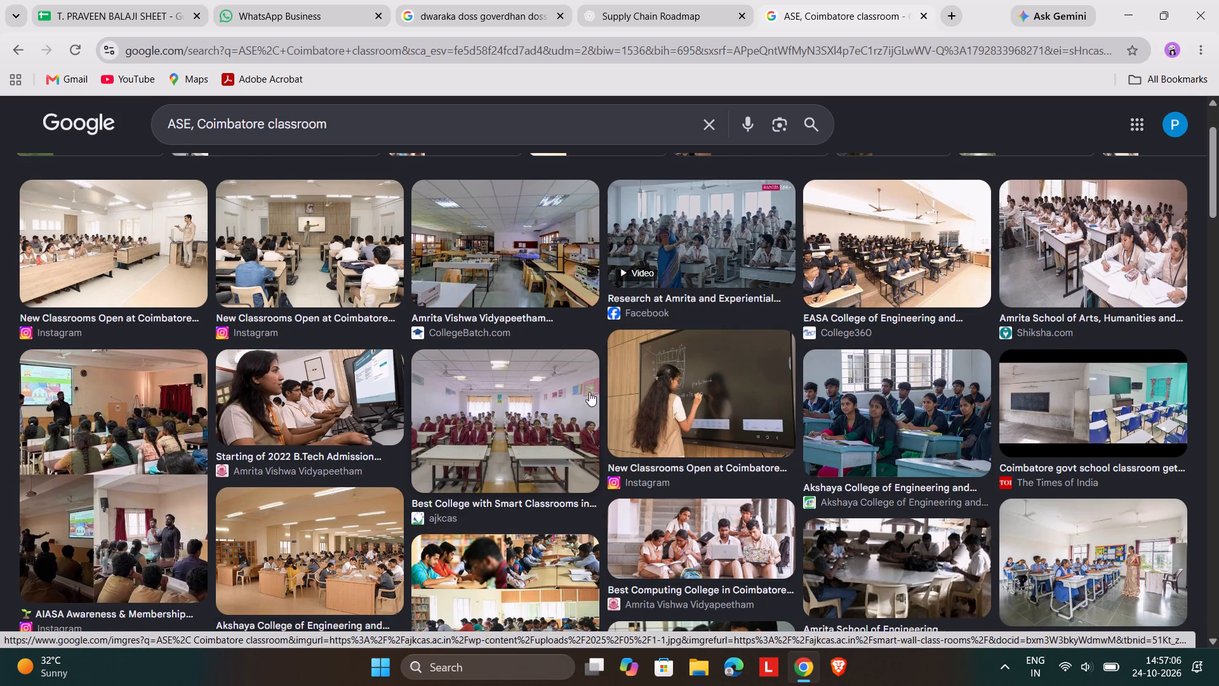
Open the "Starting of 2022 B.Tech Admission Classes" photo from Amrita Vishwa Vidyapeetham and examine its related images.
left_click(326, 414)
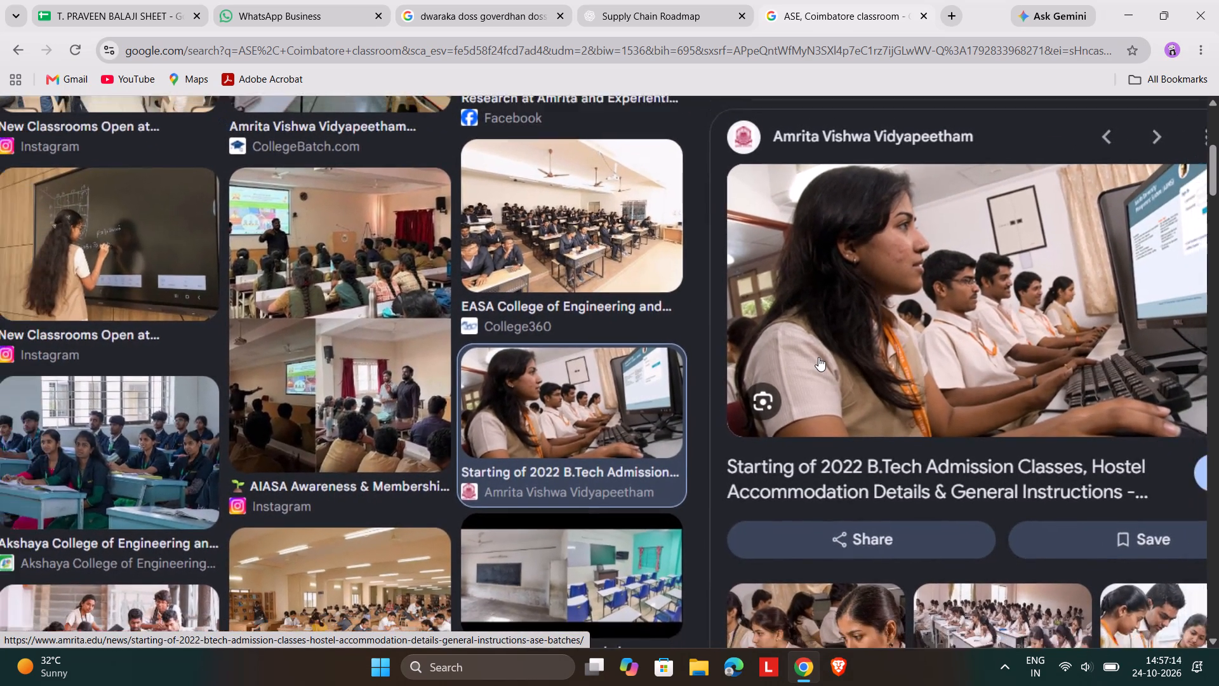
scroll(818, 357, "down", 1)
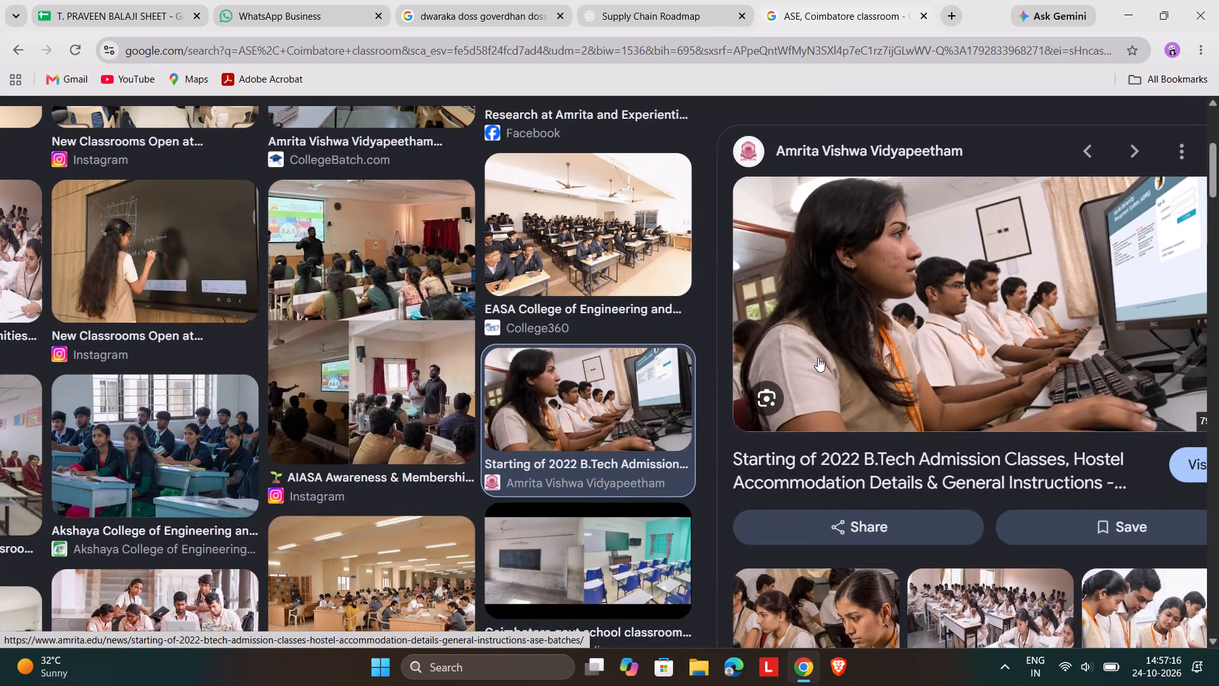
scroll(853, 447, "down", 2)
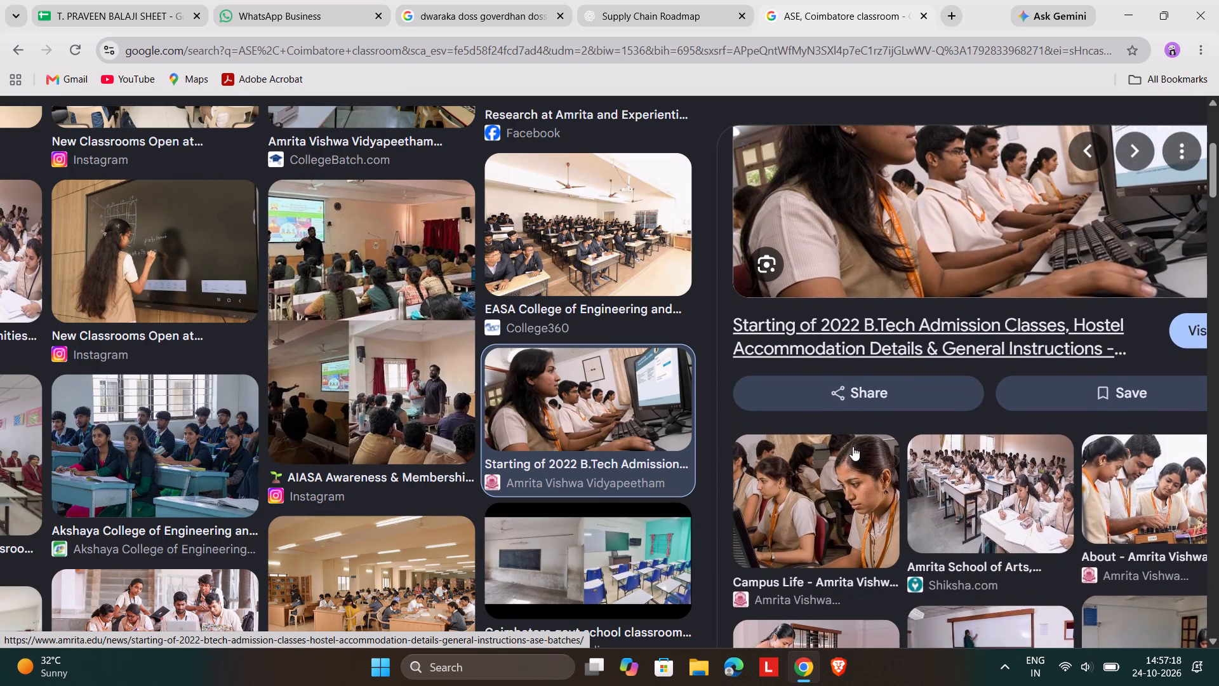
scroll(853, 447, "down", 3)
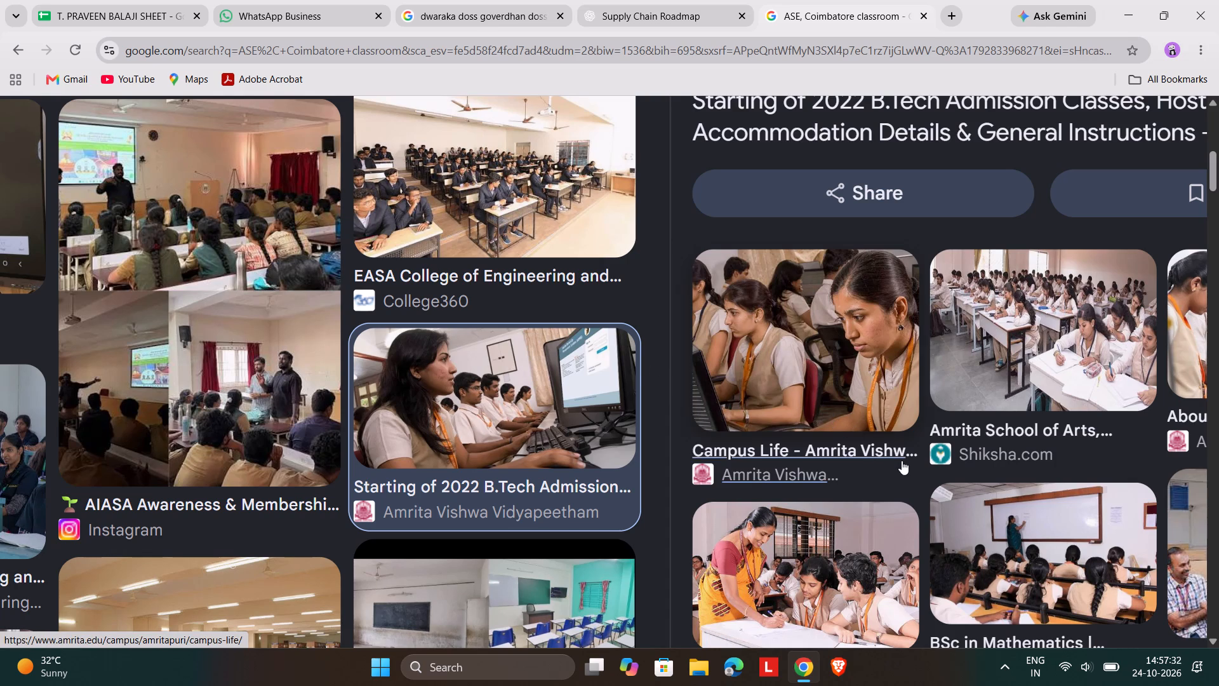
scroll(902, 461, "down", 2)
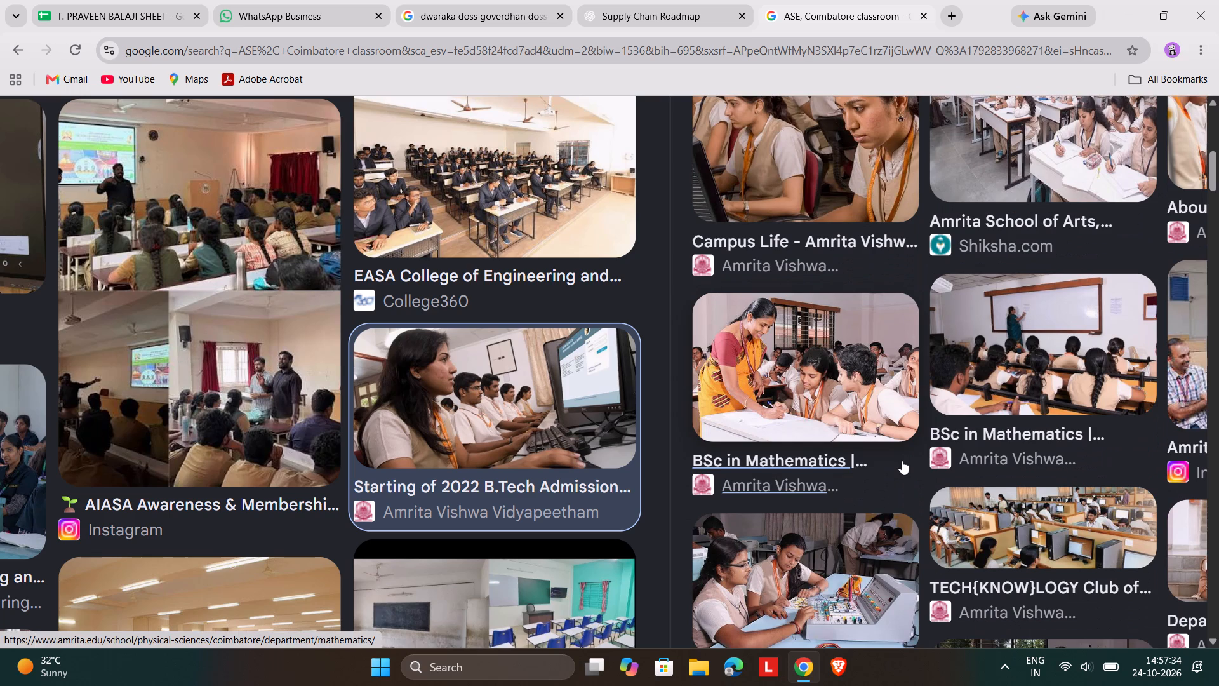
scroll(902, 461, "down", 1)
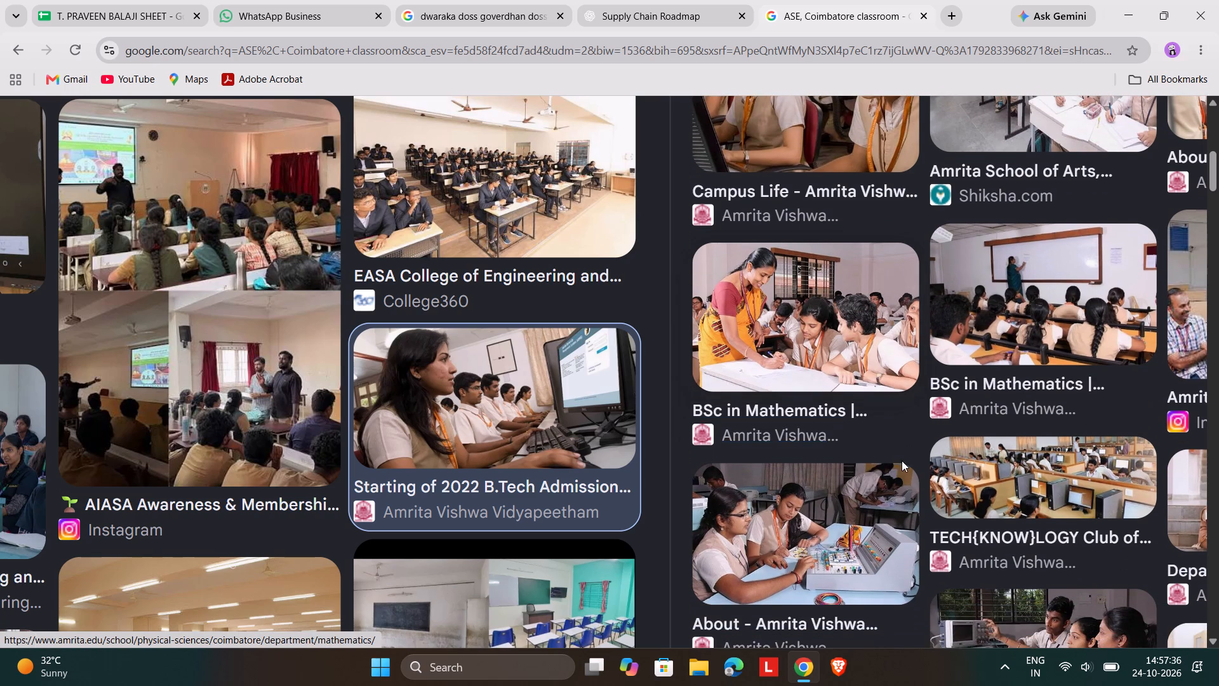
scroll(902, 461, "down", 2)
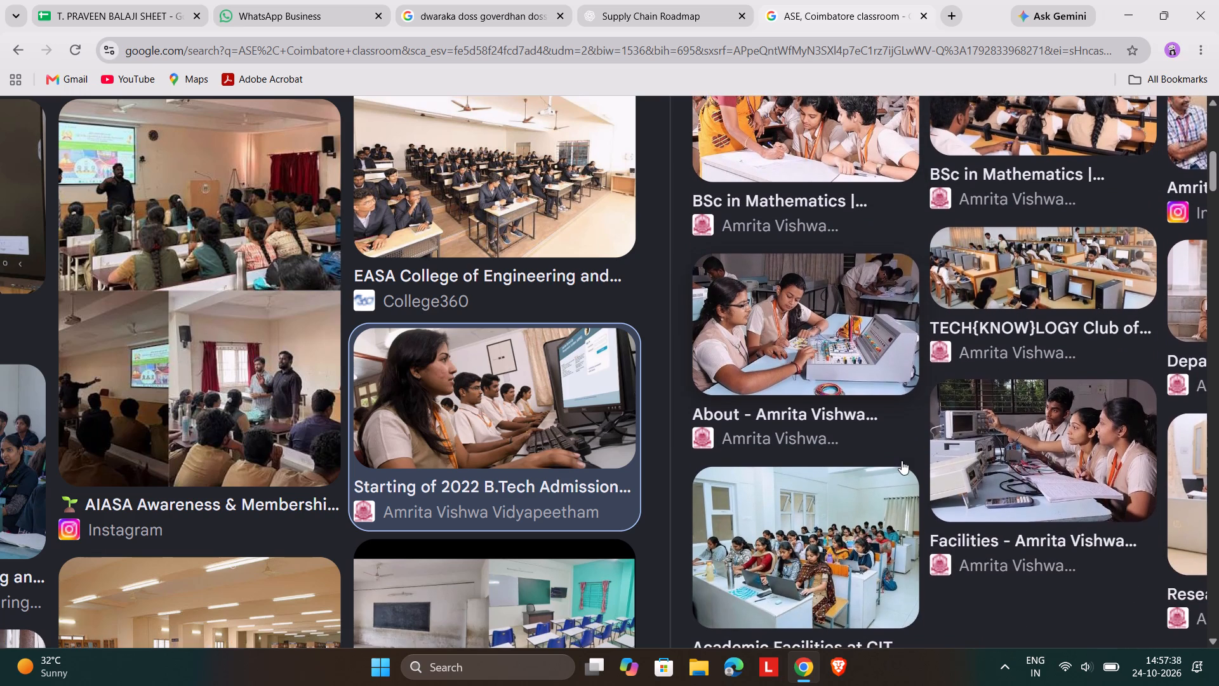
scroll(902, 461, "down", 1)
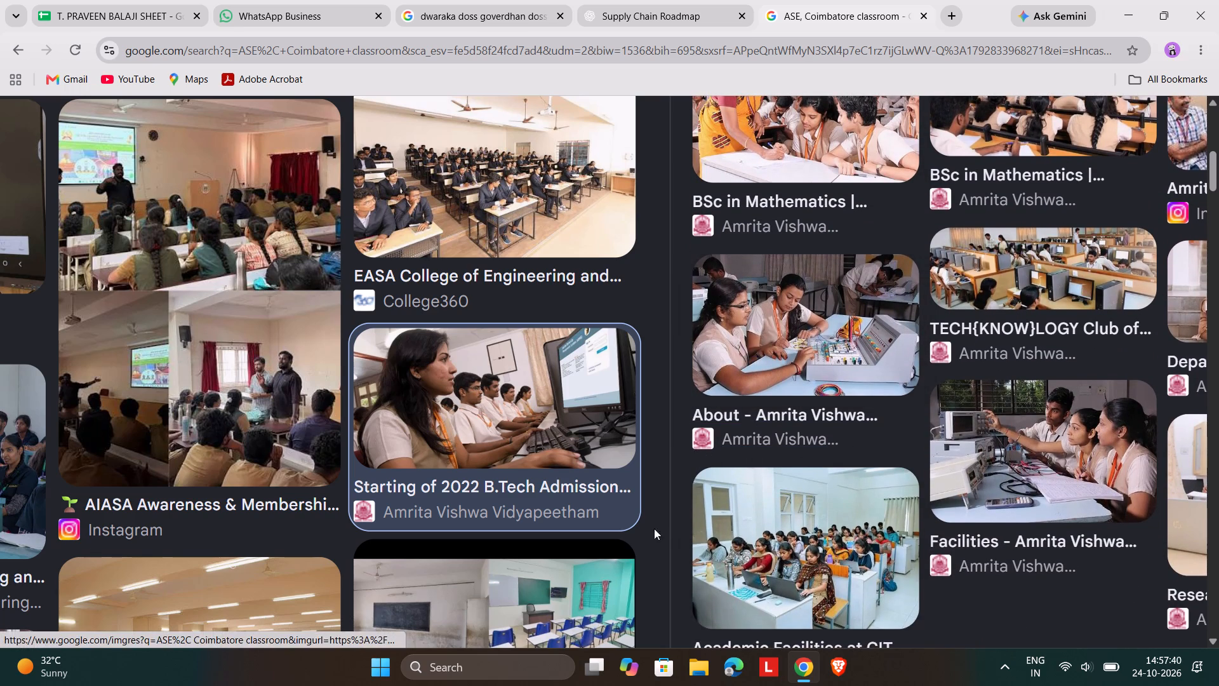
Look through more of the "ASE, Coimbatore classroom" image results and the related Amrita Vishwa Vidyapeetham photos.
scroll(646, 525, "down", 3)
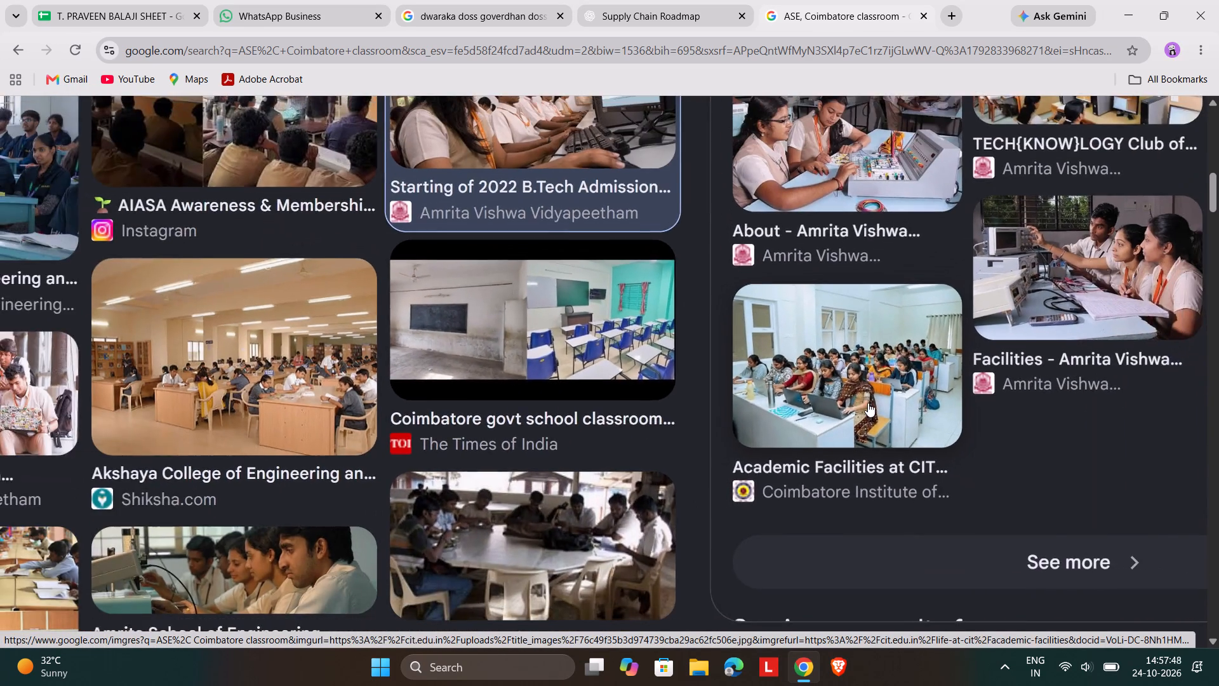
scroll(718, 316, "down", 1)
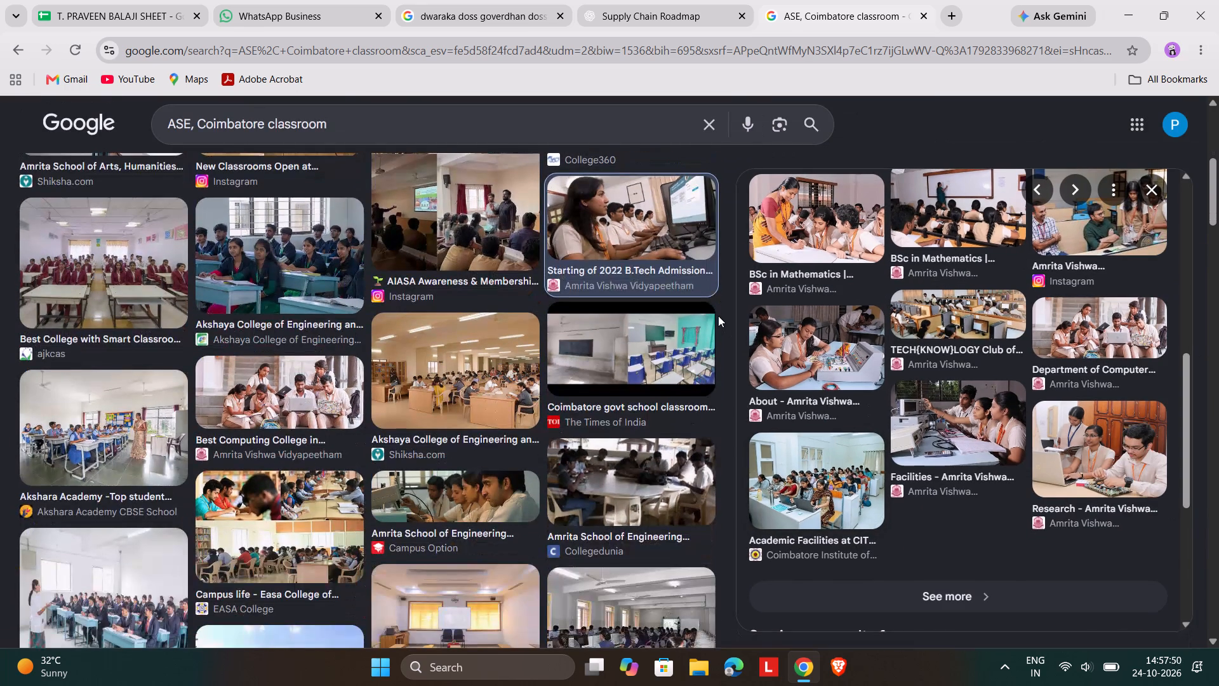
scroll(658, 326, "down", 2)
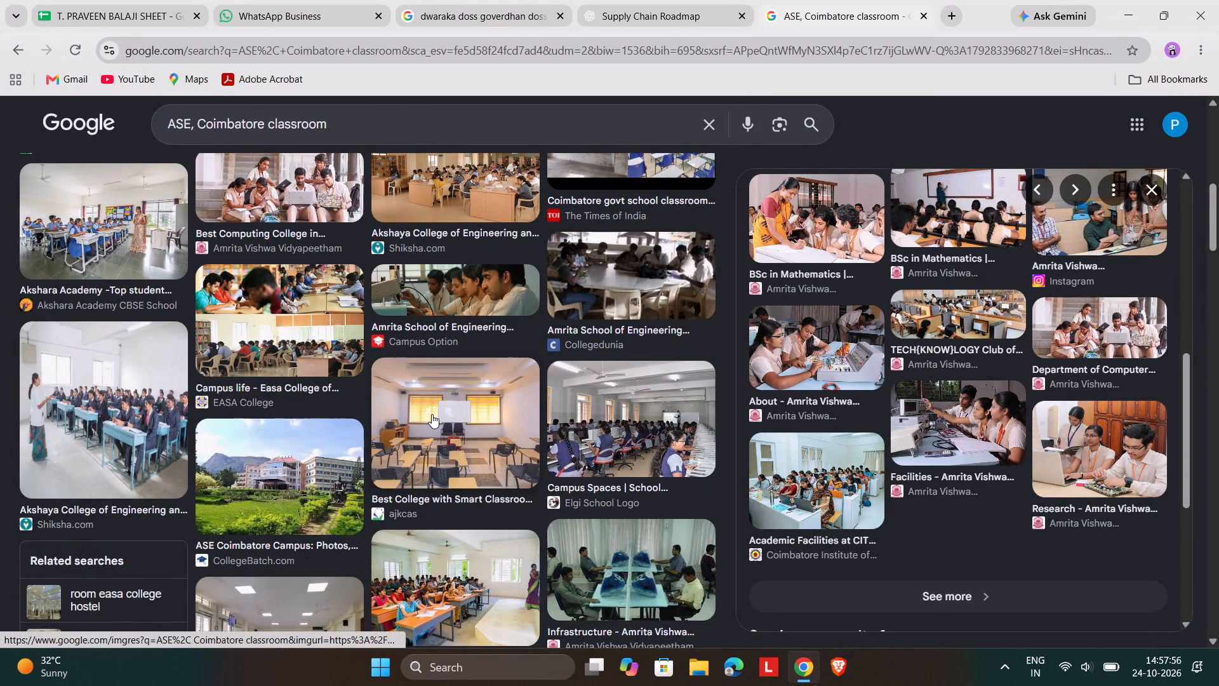
scroll(321, 191, "up", 6)
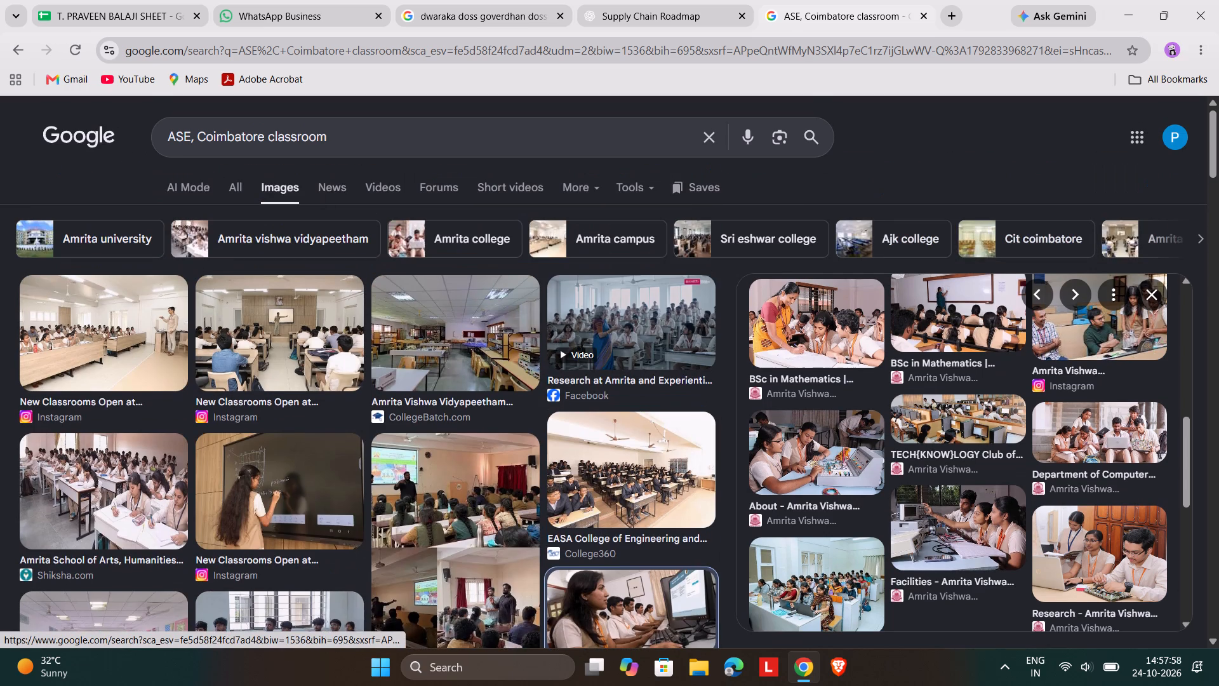
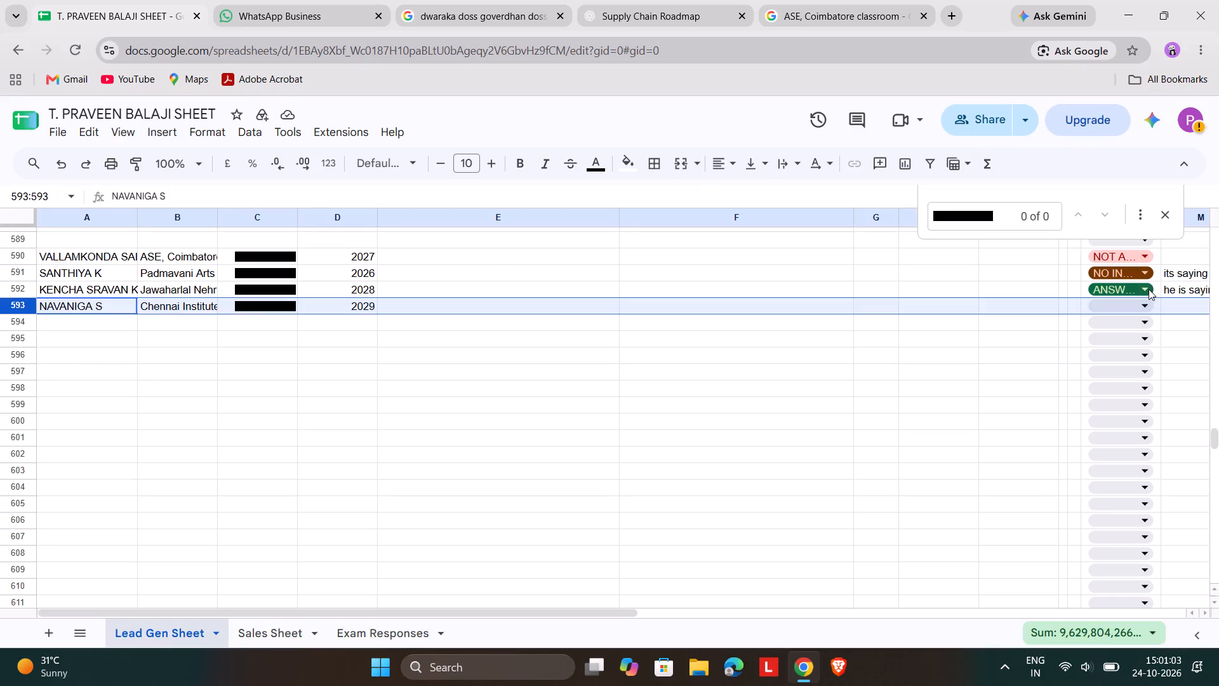
Set the call status of the lead in row 593 to NOT ANSWRD.
left_click(1144, 308)
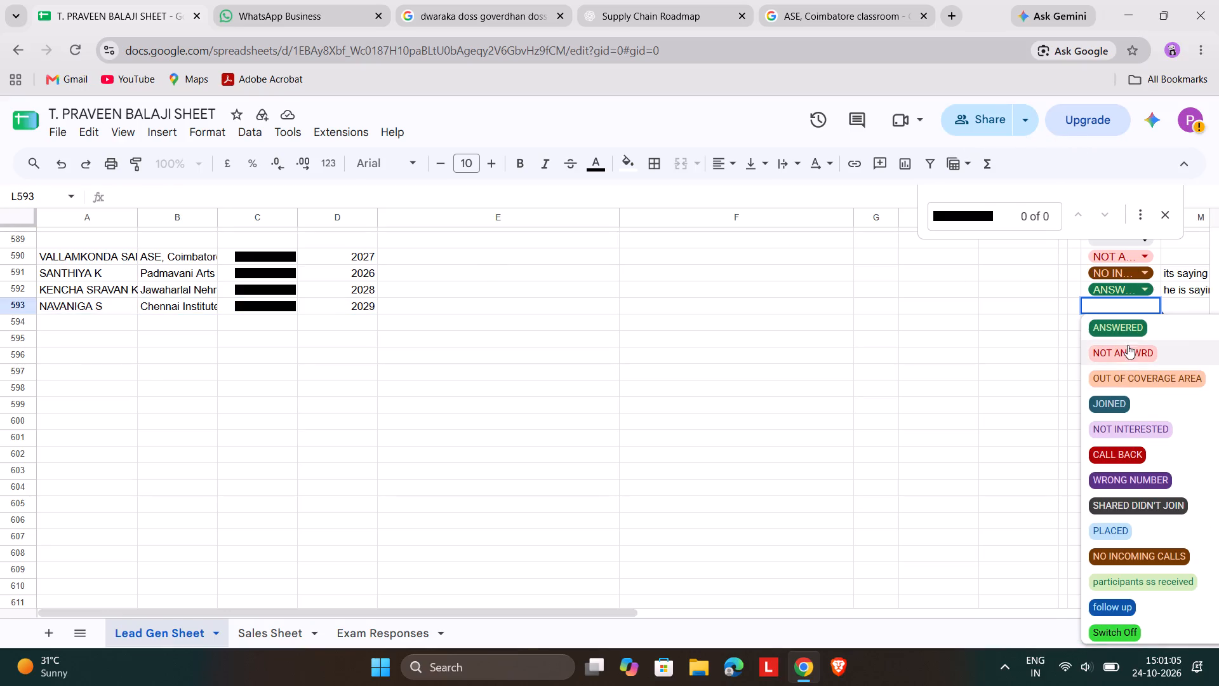
left_click(1128, 351)
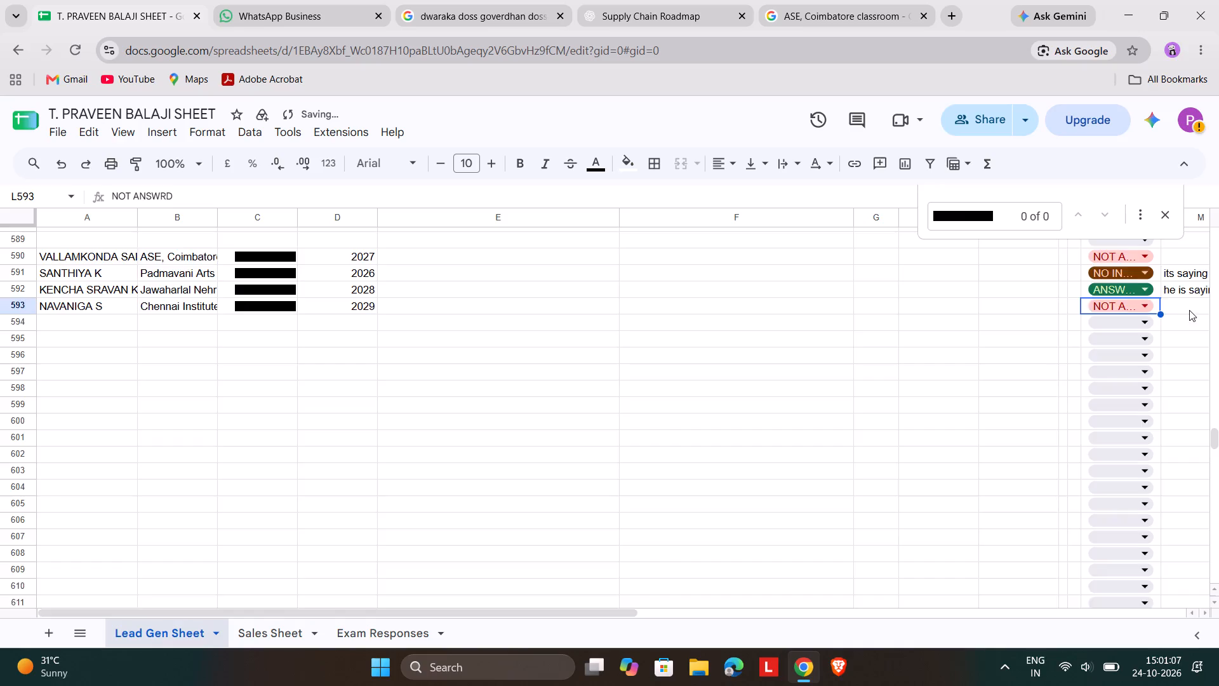
Review the call statuses and remarks recorded for the leads above and around row 593.
scroll(1189, 310, "up", 1)
scroll(768, 317, "up", 1)
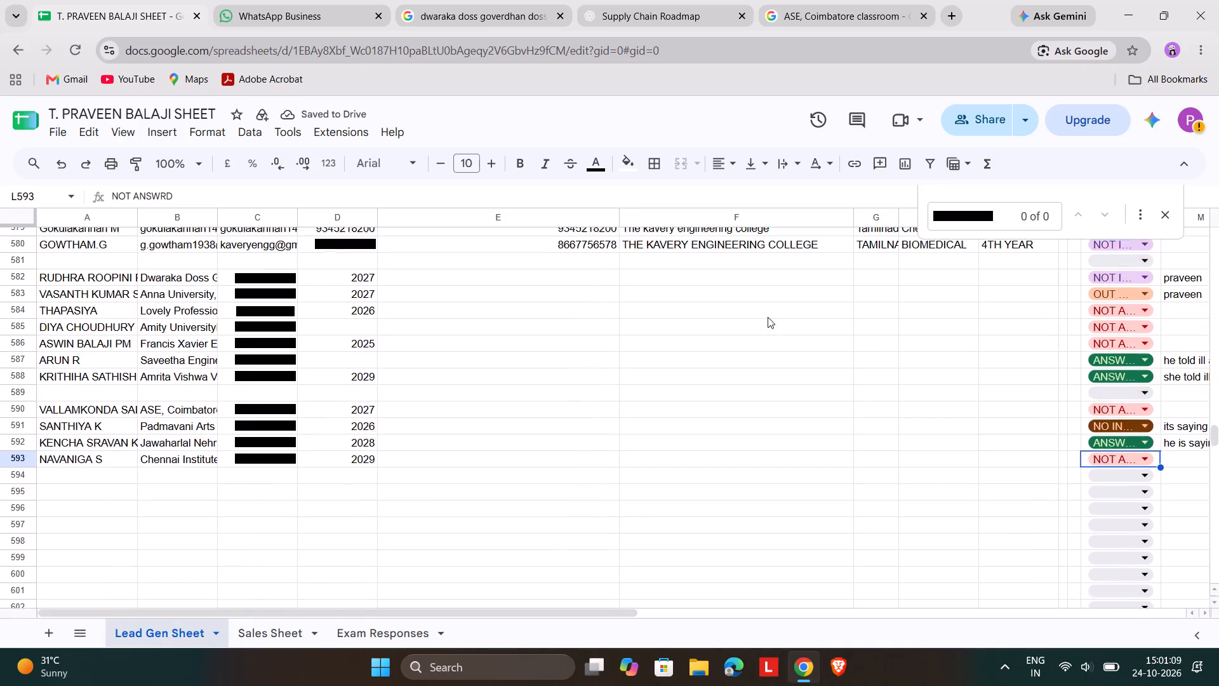
scroll(768, 317, "up", 2)
scroll(768, 317, "down", 1)
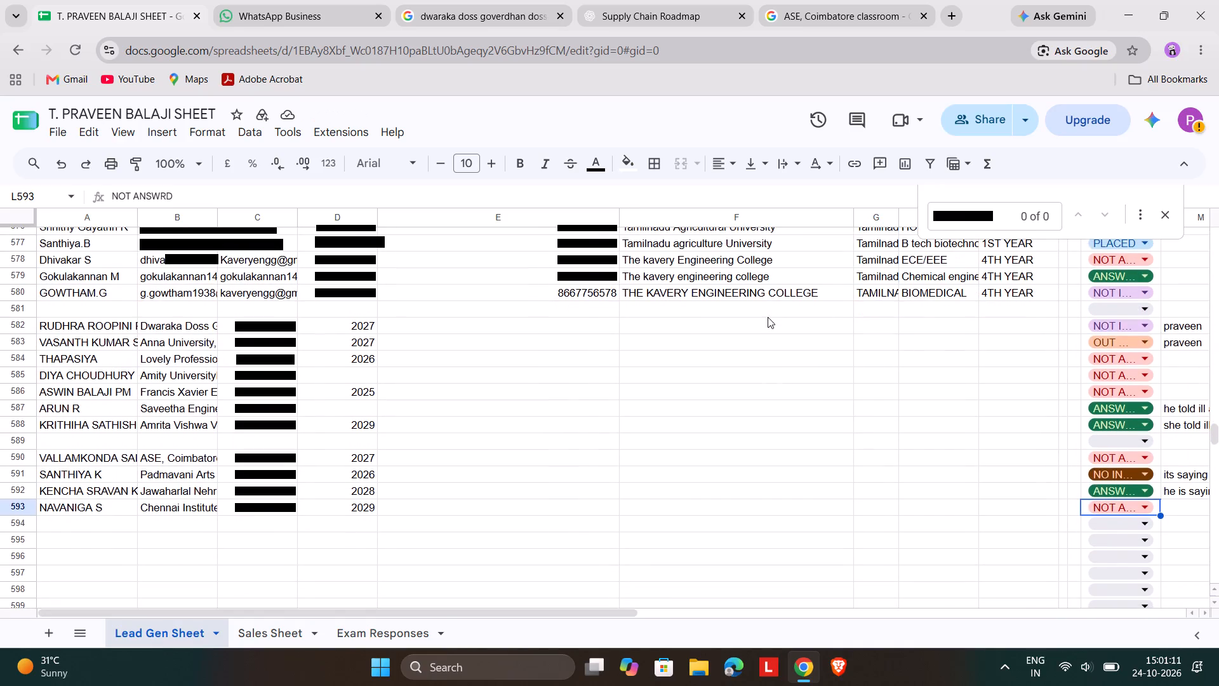
scroll(768, 317, "down", 4)
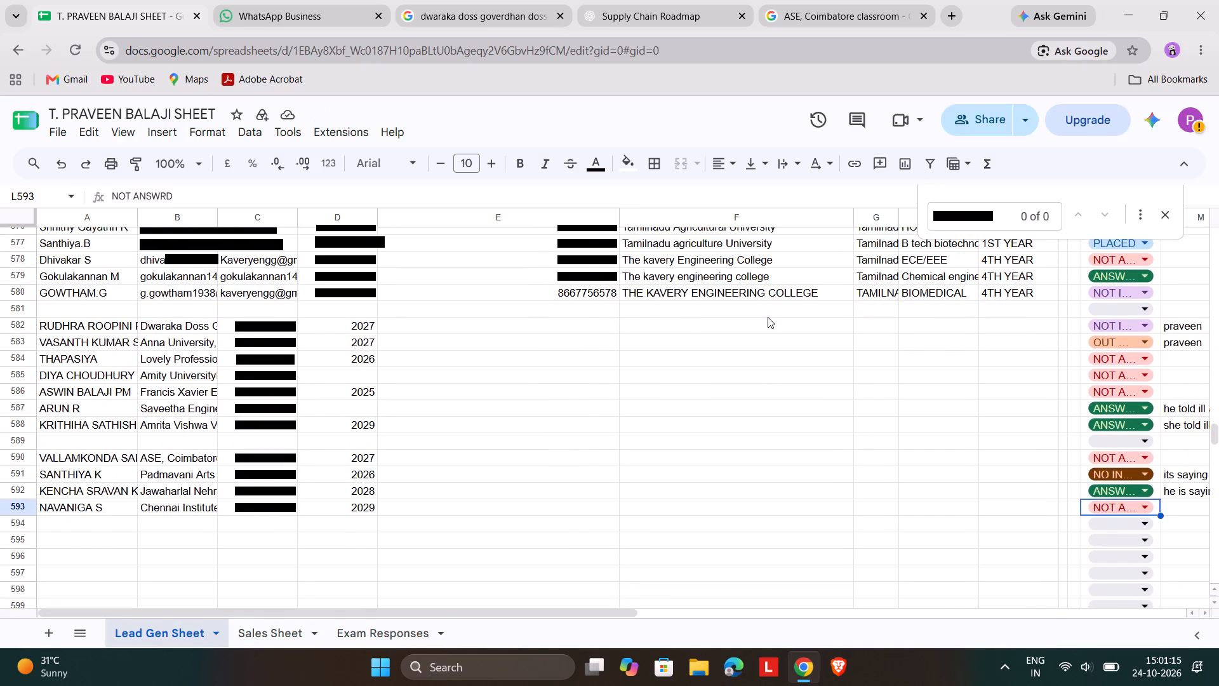